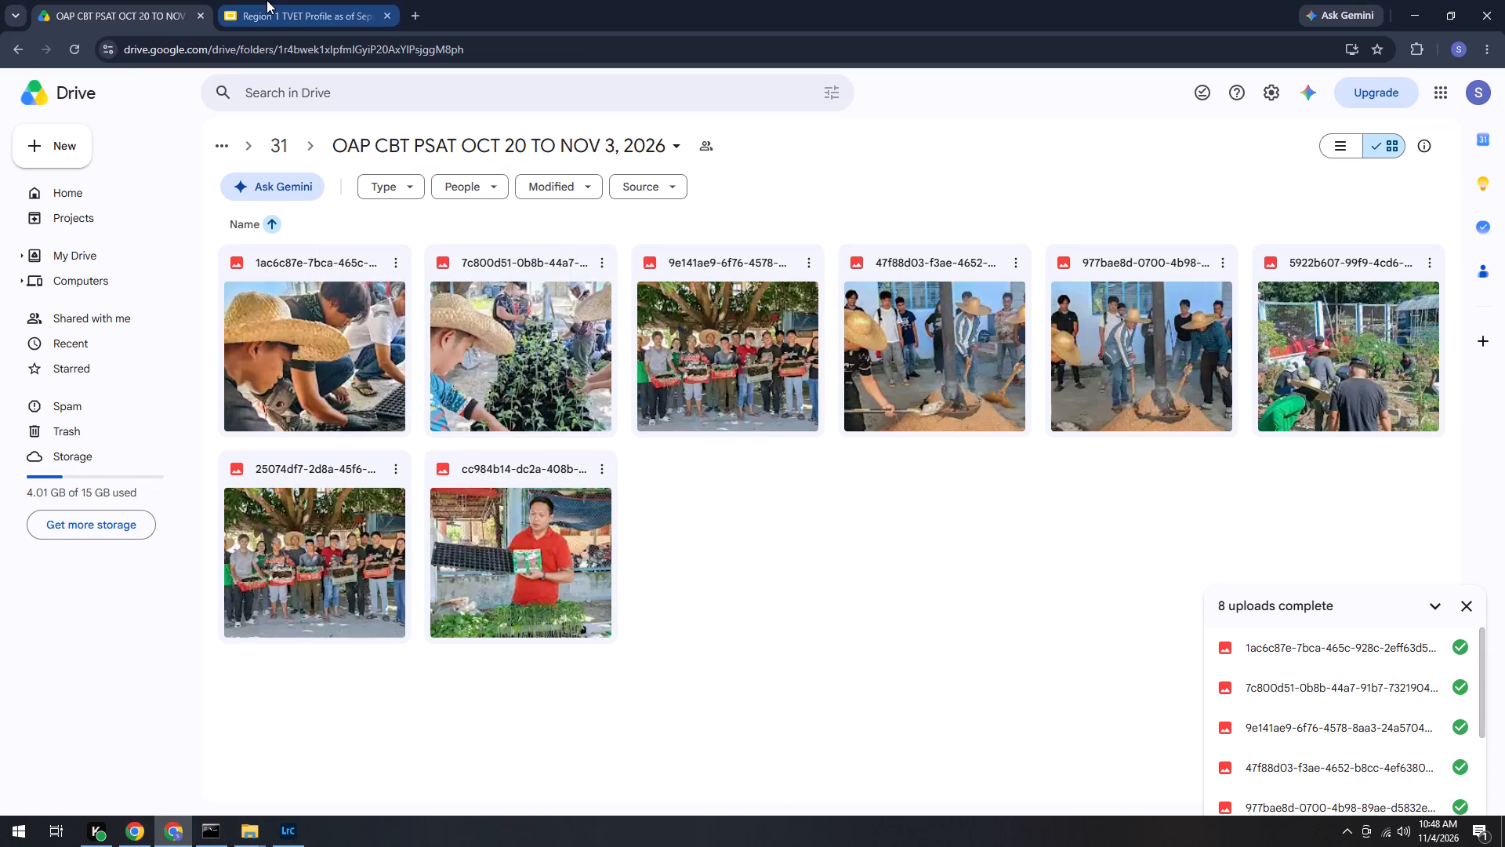
Switch to the Region 1 TVET Profile presentation and view the registered TVET programs slide after the TVET Network slide.
{"action": "left_click", "coordinate": [312, 0]}
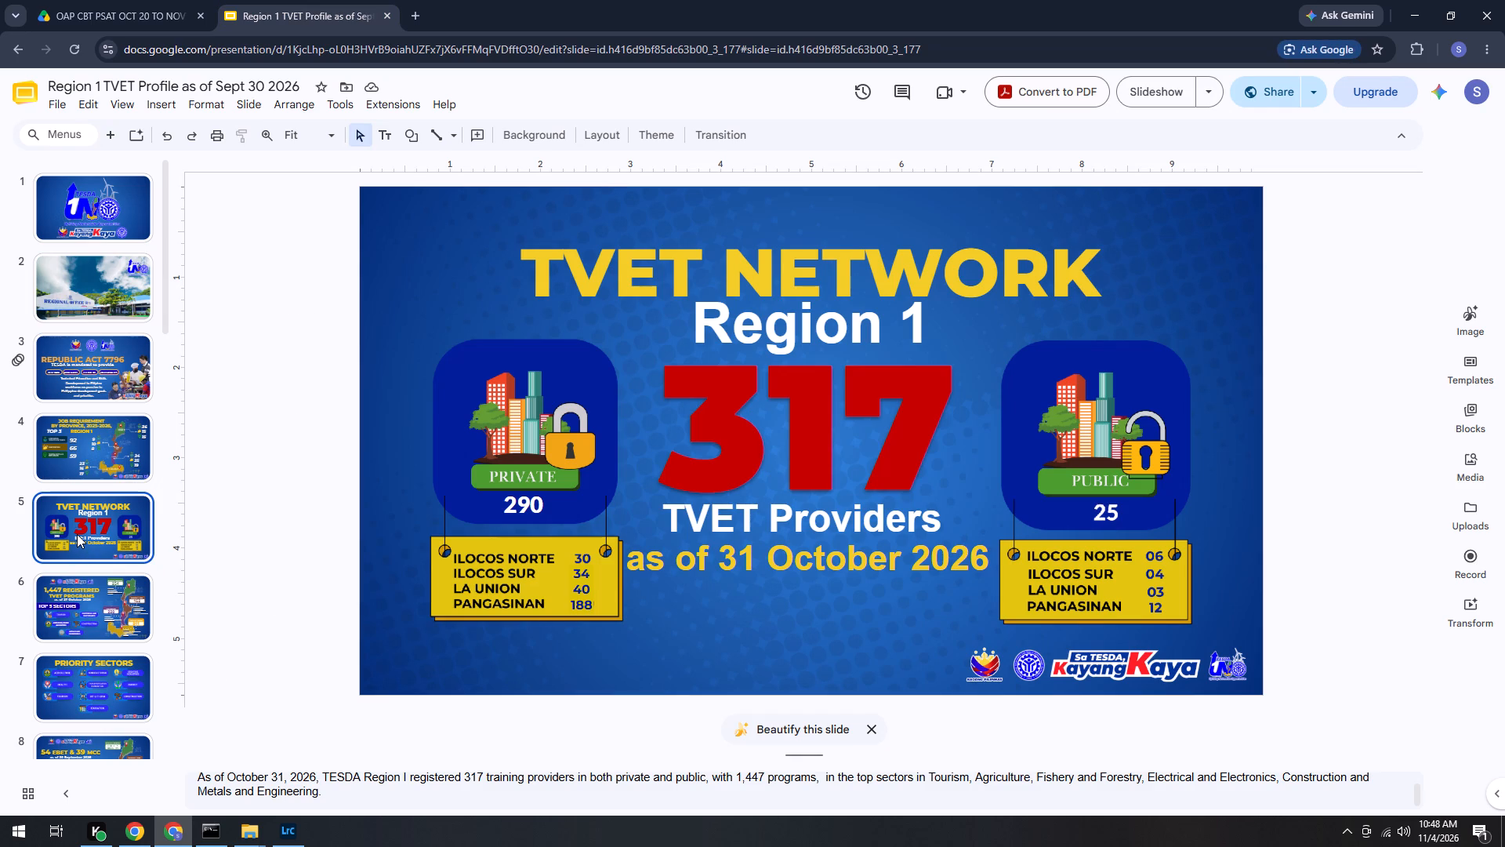
{"action": "key", "text": "Down"}
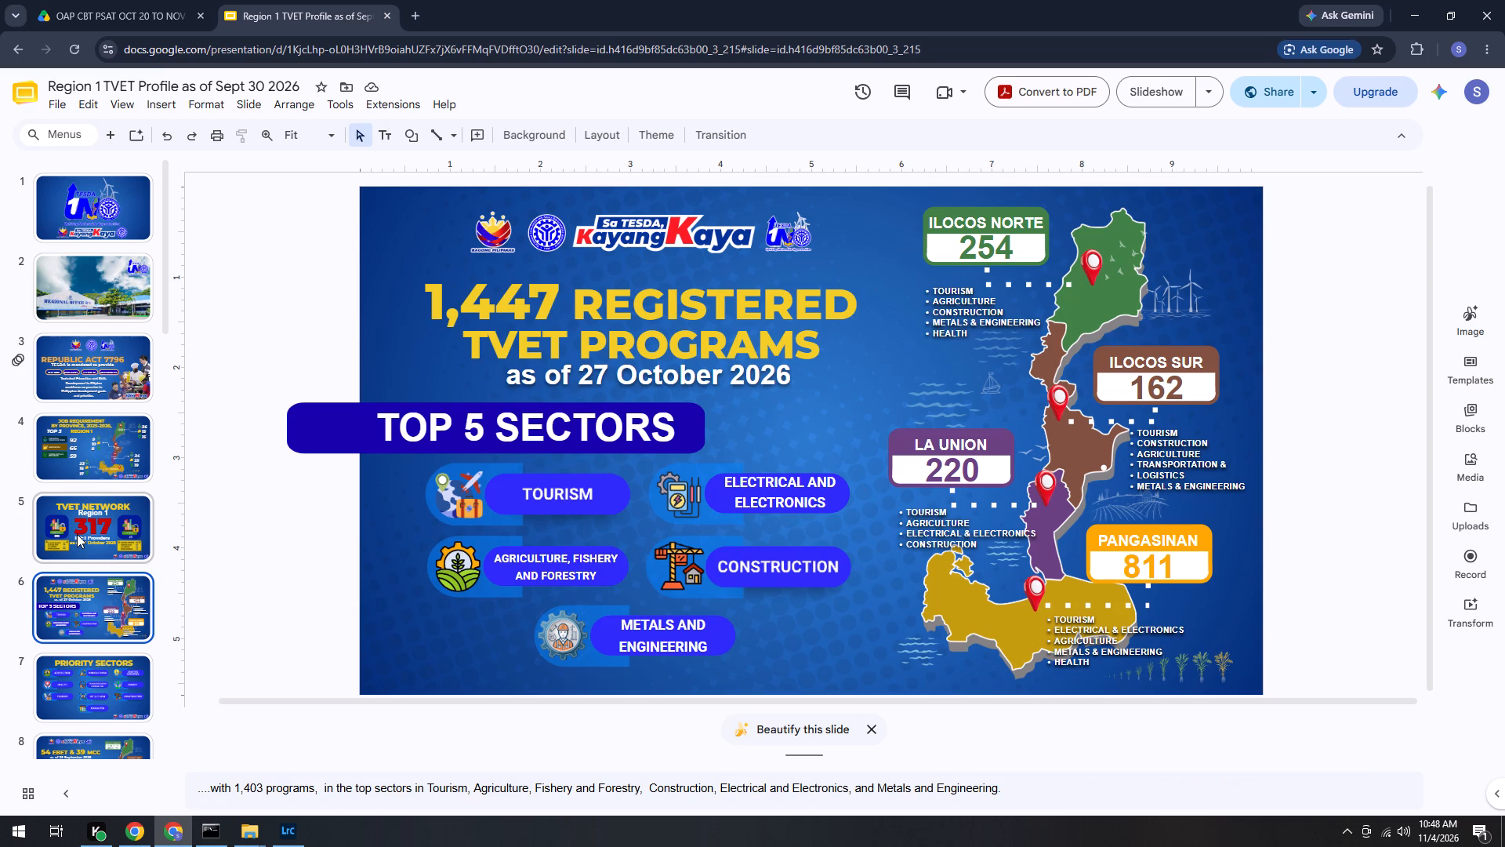
Change the date under the registered TVET programs heading on slide 6 to 31 October 2026.
{"action": "left_click", "coordinate": [607, 369]}
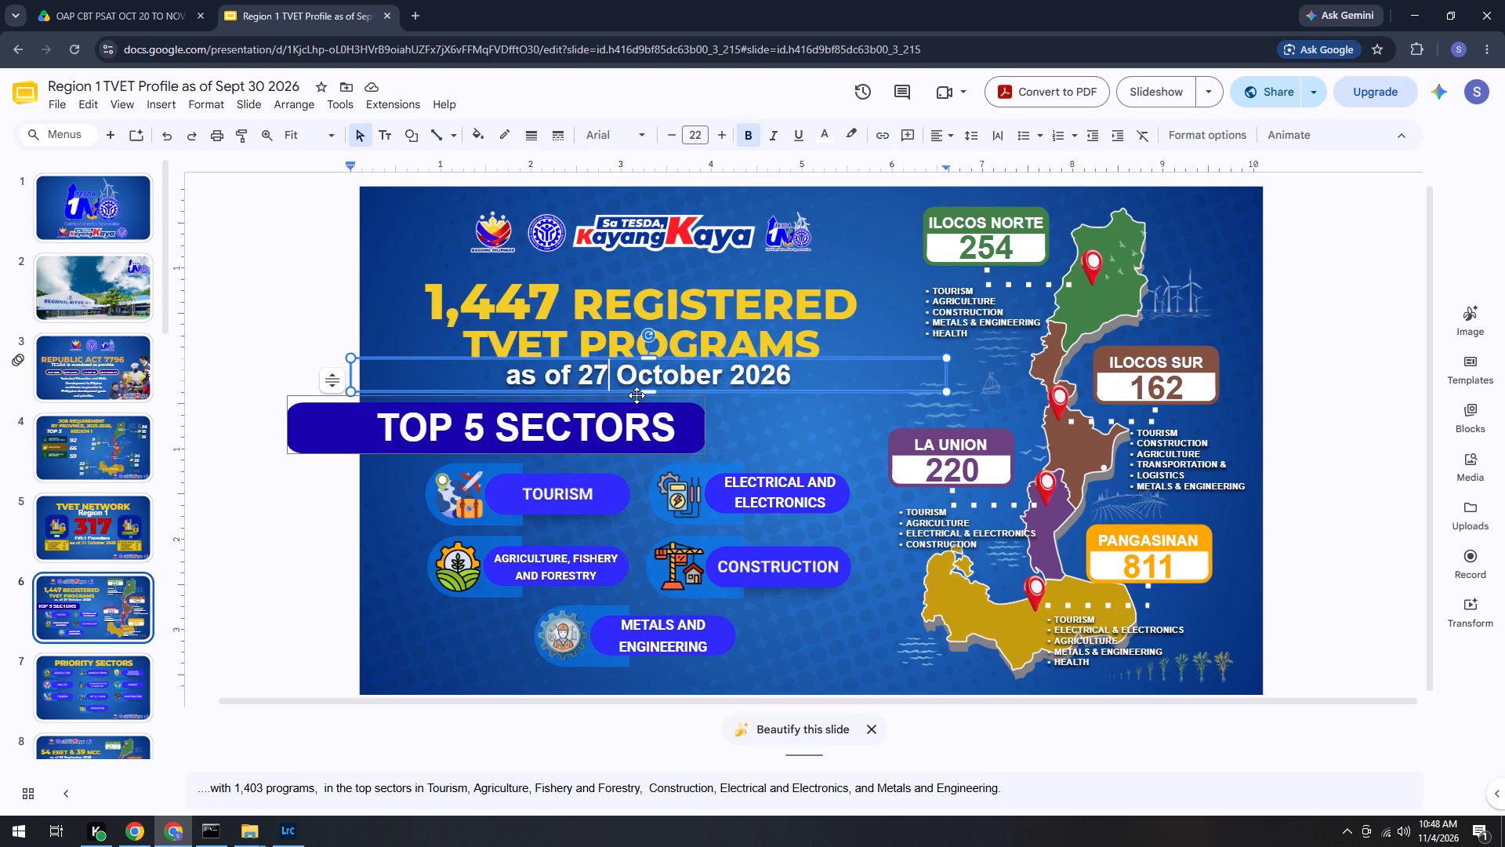
{"action": "key", "text": "BackSpace"}
{"action": "key", "text": "BackSpace"}
{"action": "type", "text": "31"}
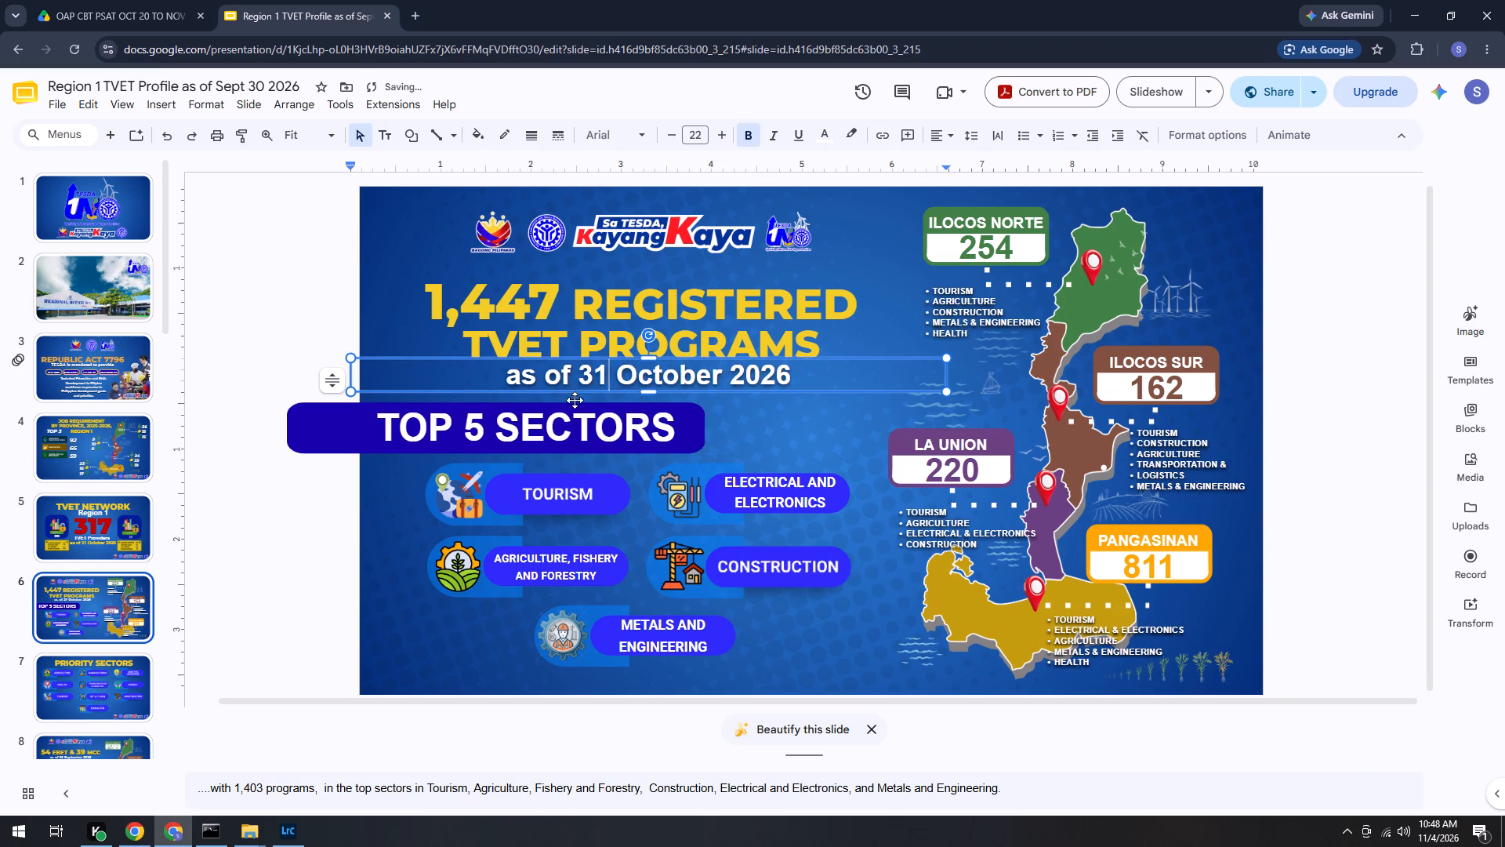
Check slide 5, then update the program count in slide 6's speaker notes to 1,447.
{"action": "left_click", "coordinate": [91, 536]}
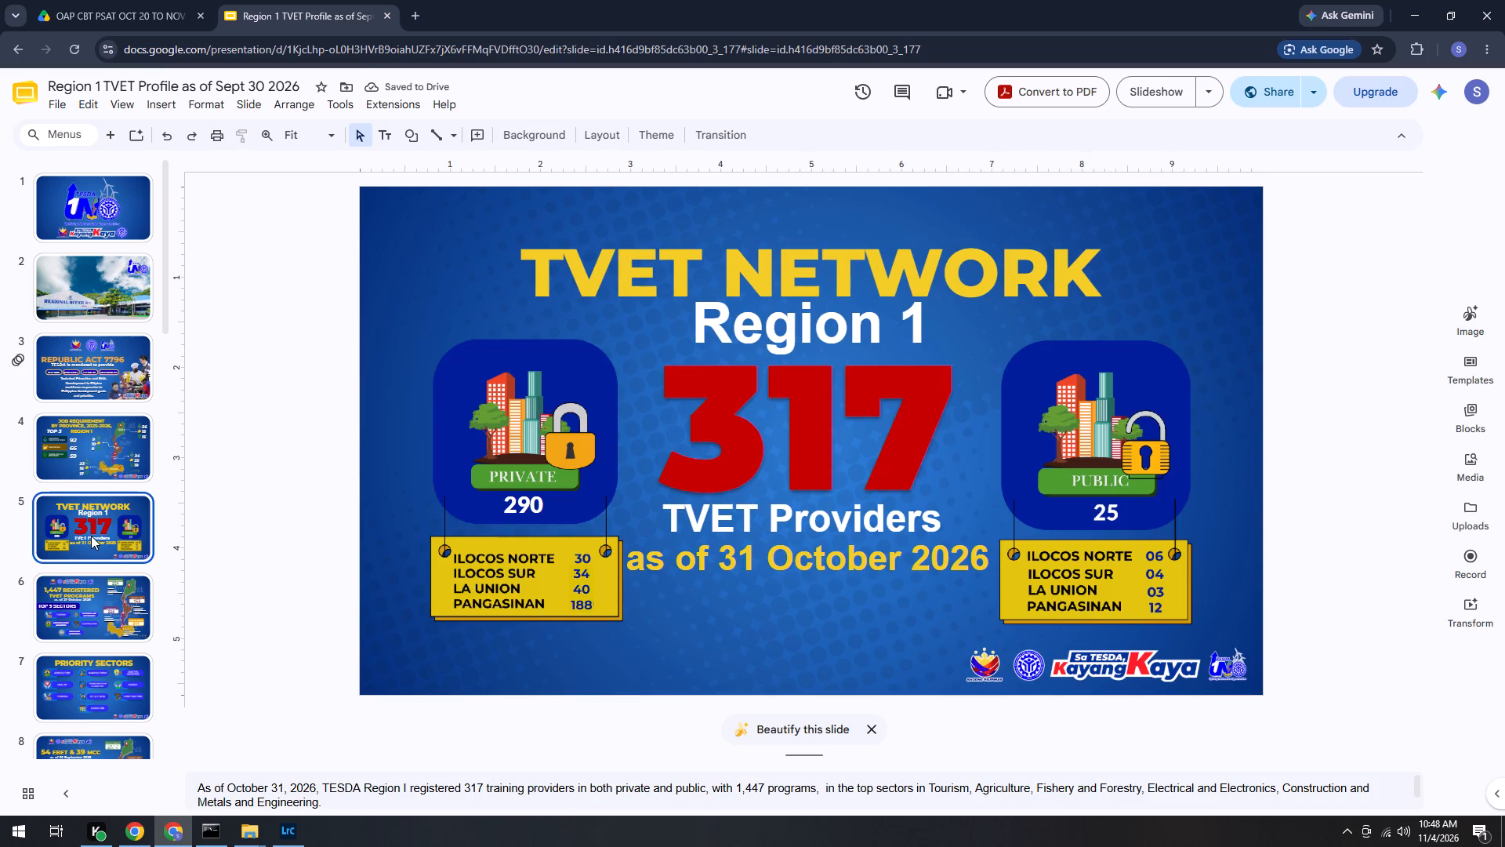
{"action": "left_click", "coordinate": [89, 580]}
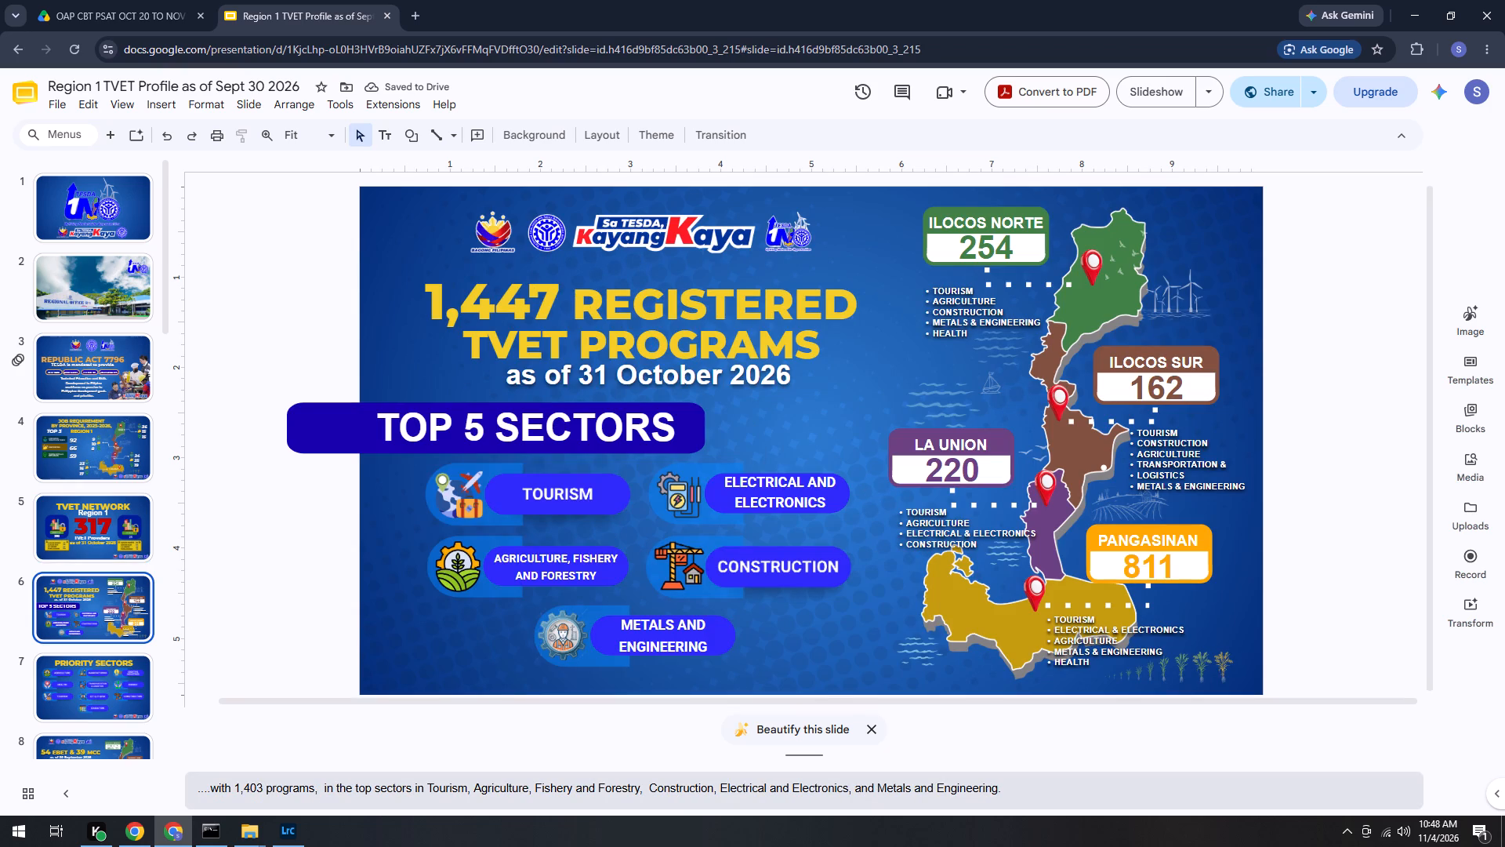
{"action": "left_click", "coordinate": [260, 791]}
{"action": "key", "text": "BackSpace"}
{"action": "key", "text": "BackSpace"}
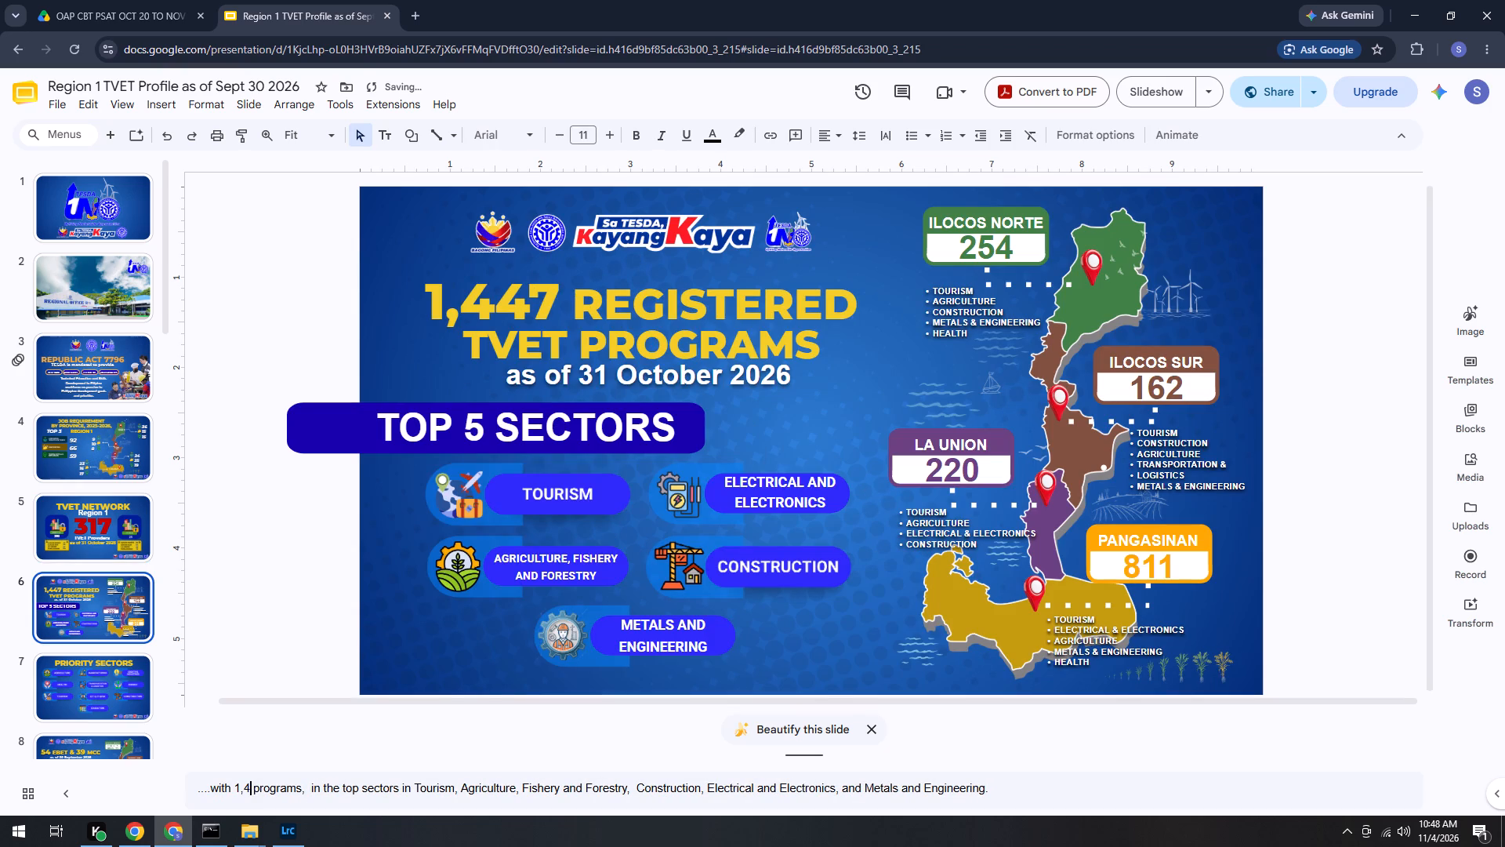
{"action": "type", "text": "47"}
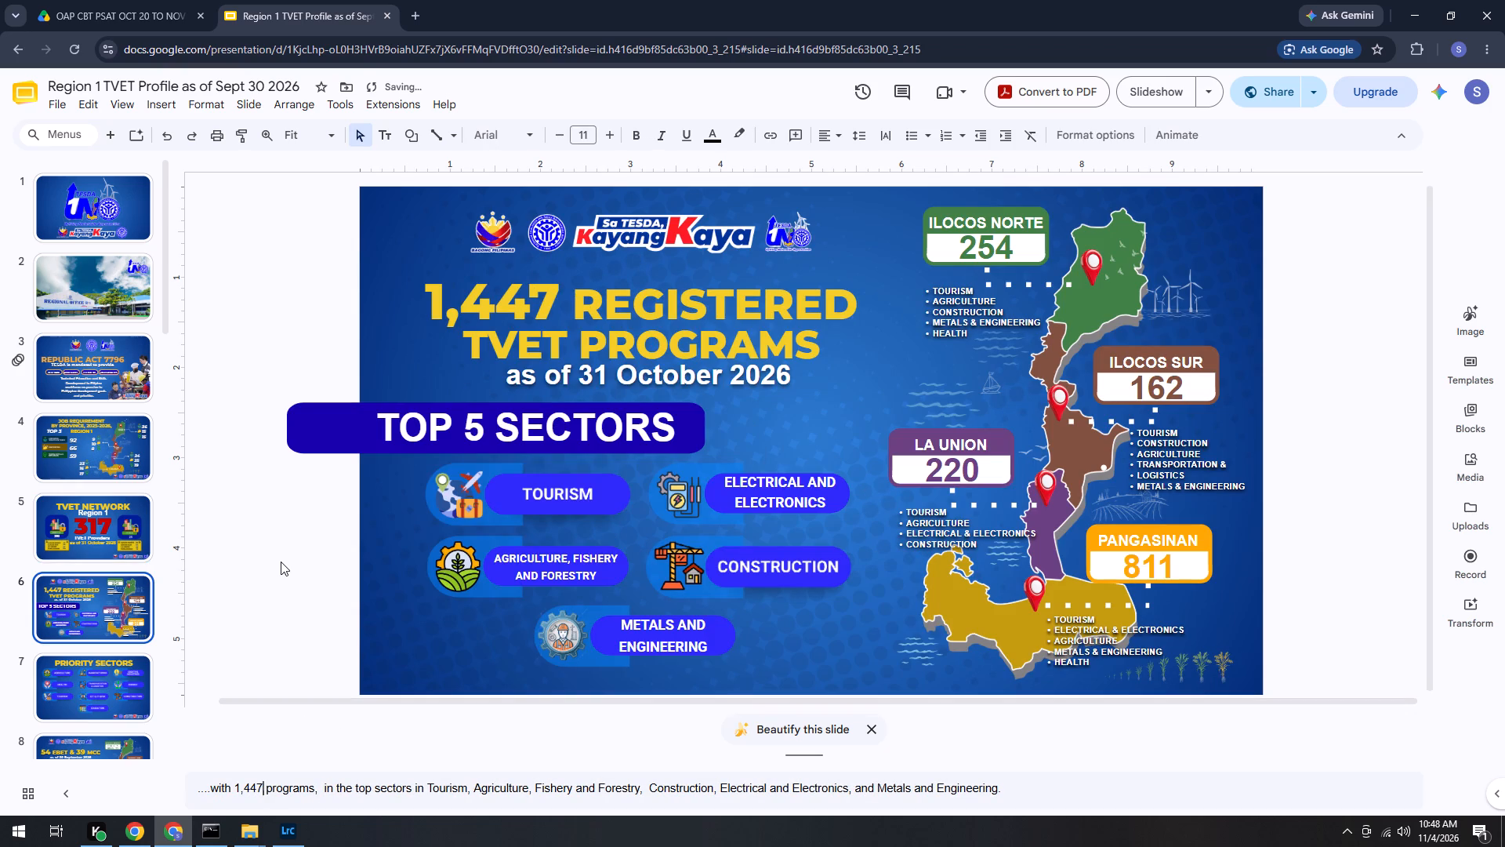
In slide 8's speaker notes, set the registered EBET programs to 54 and the Micro-Credential Courses to 39.
{"action": "left_click", "coordinate": [102, 693]}
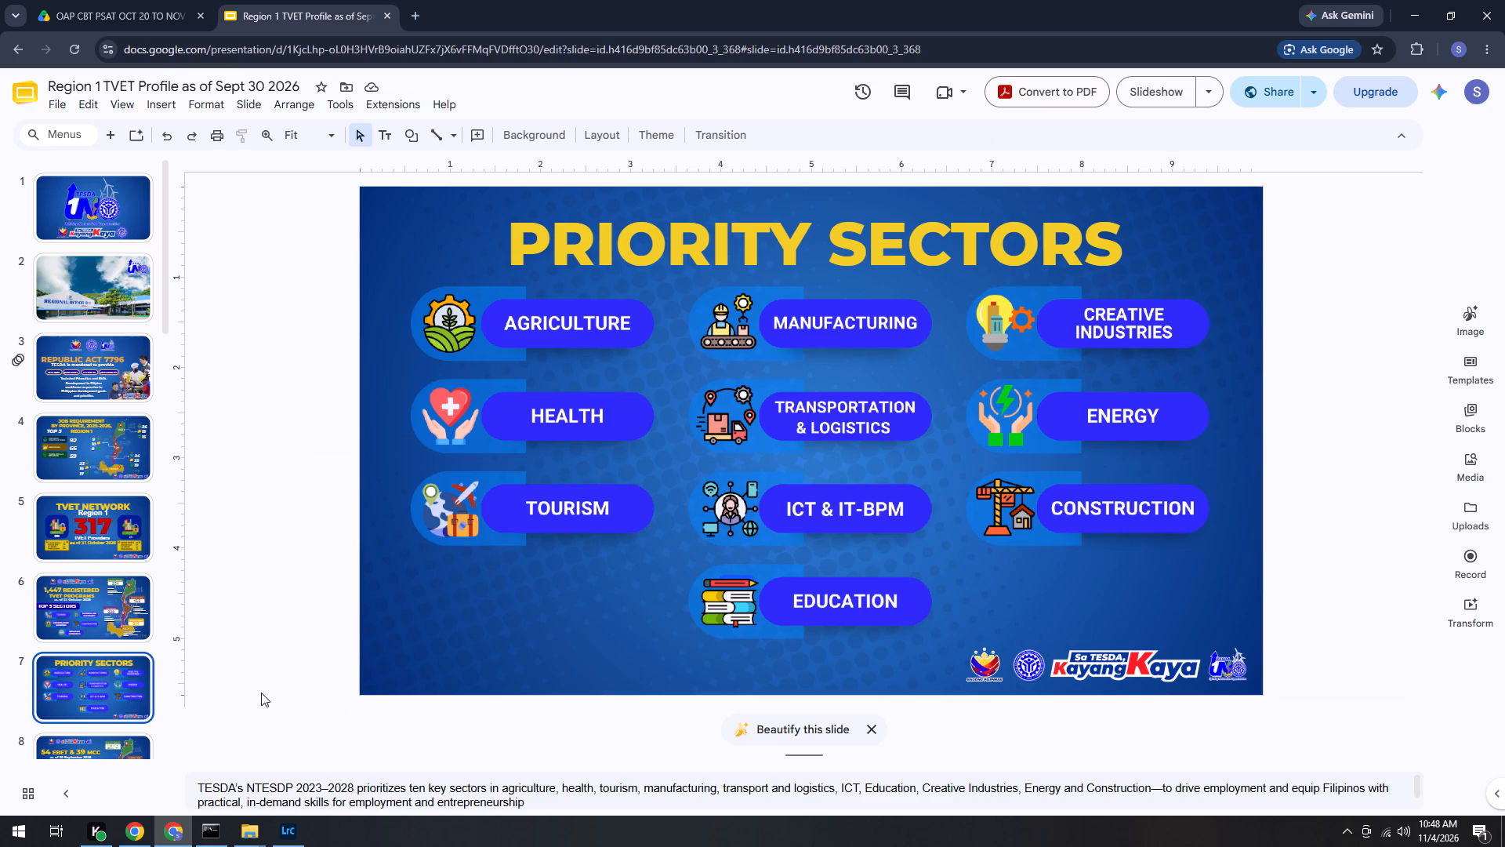
{"action": "scroll", "coordinate": [135, 676], "scroll_direction": "down", "scroll_amount": 2}
{"action": "left_click", "coordinate": [96, 632]}
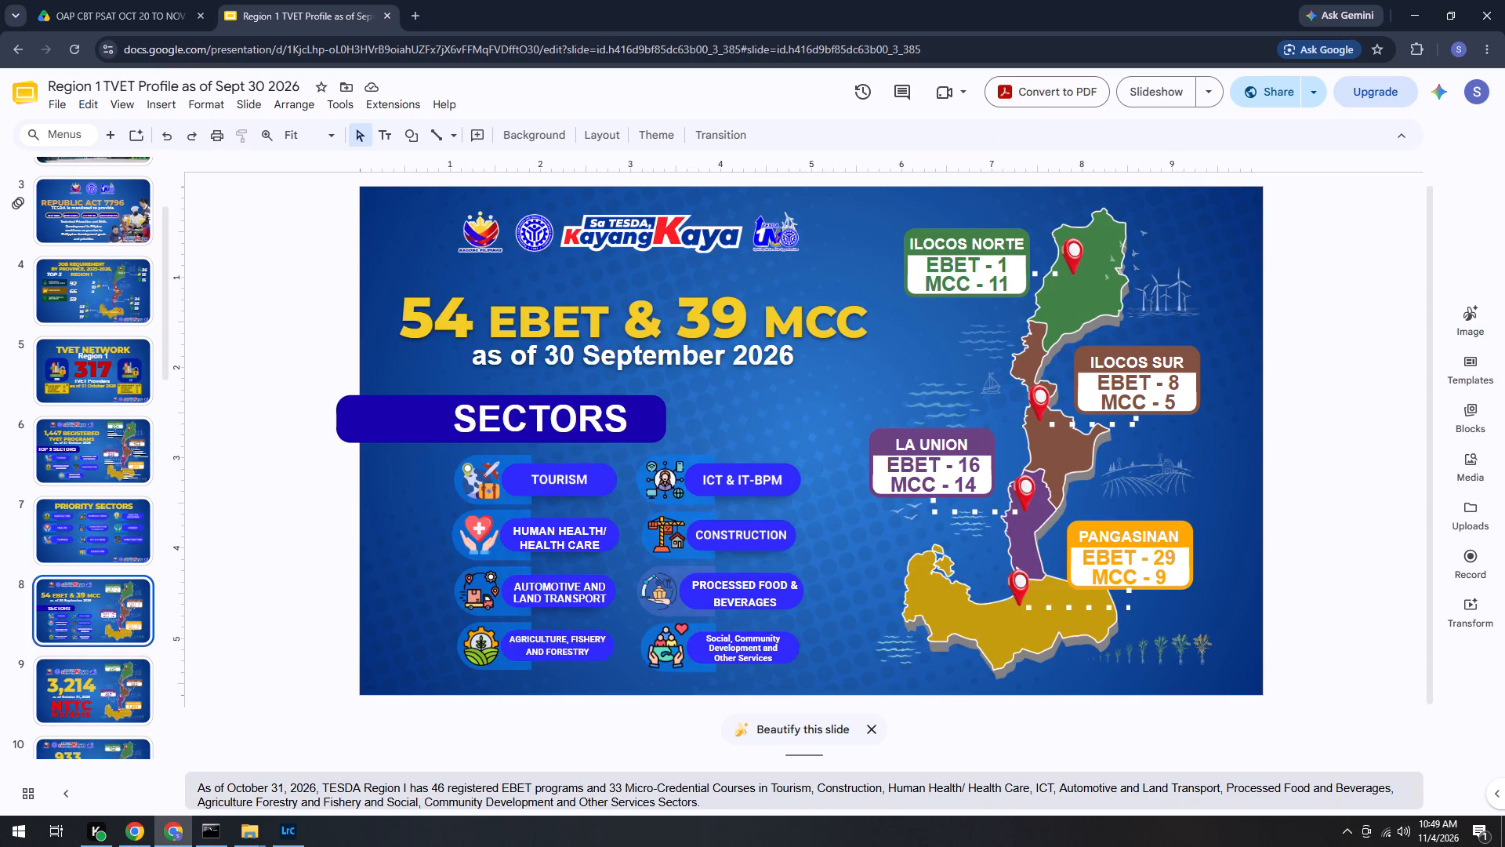
{"action": "left_click", "coordinate": [443, 783]}
{"action": "key", "text": "BackSpace"}
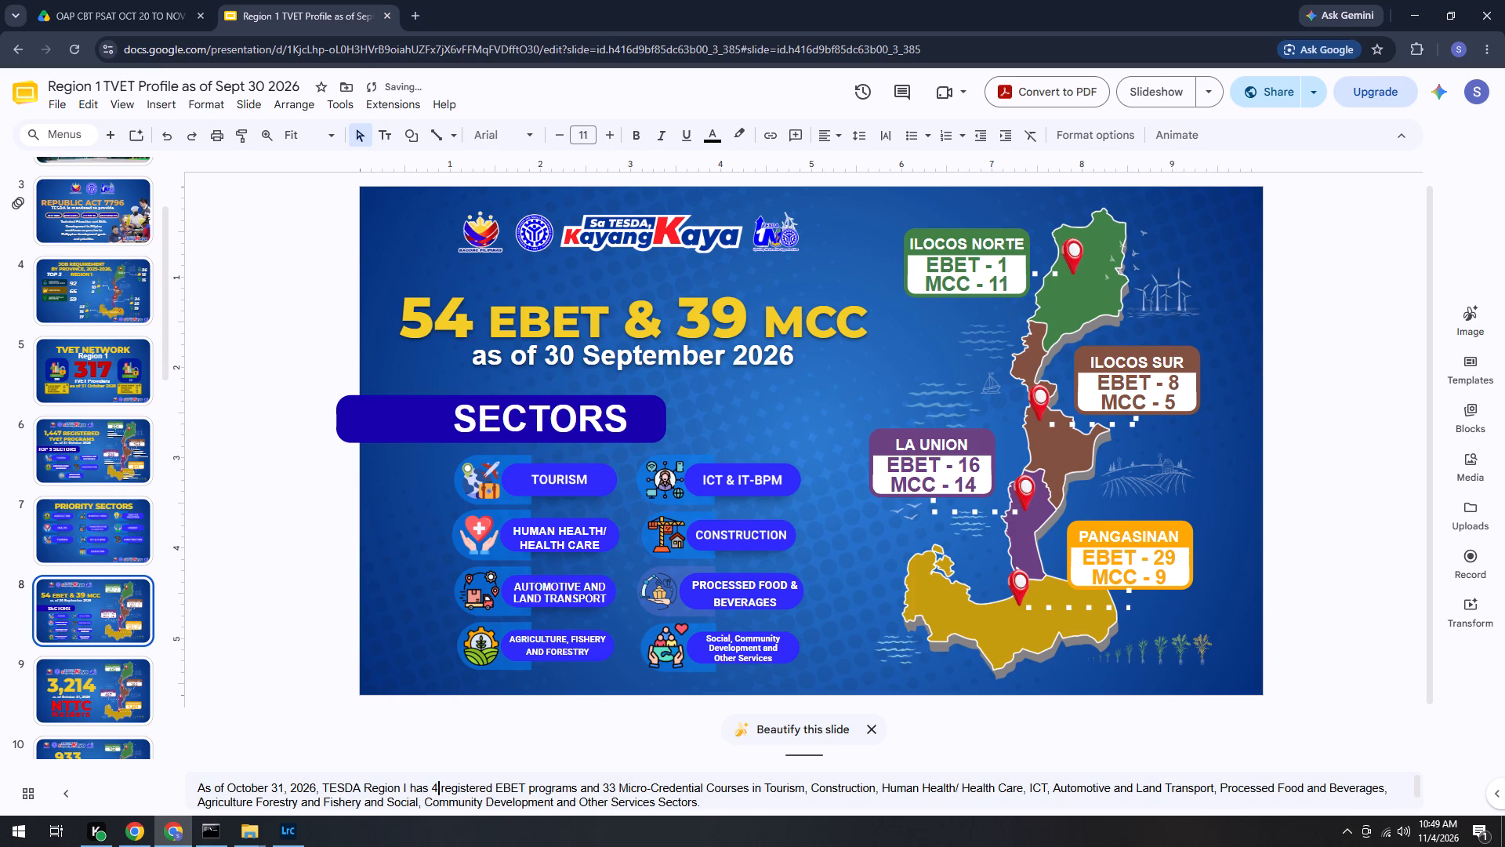
{"action": "key", "text": "BackSpace"}
{"action": "type", "text": "54"}
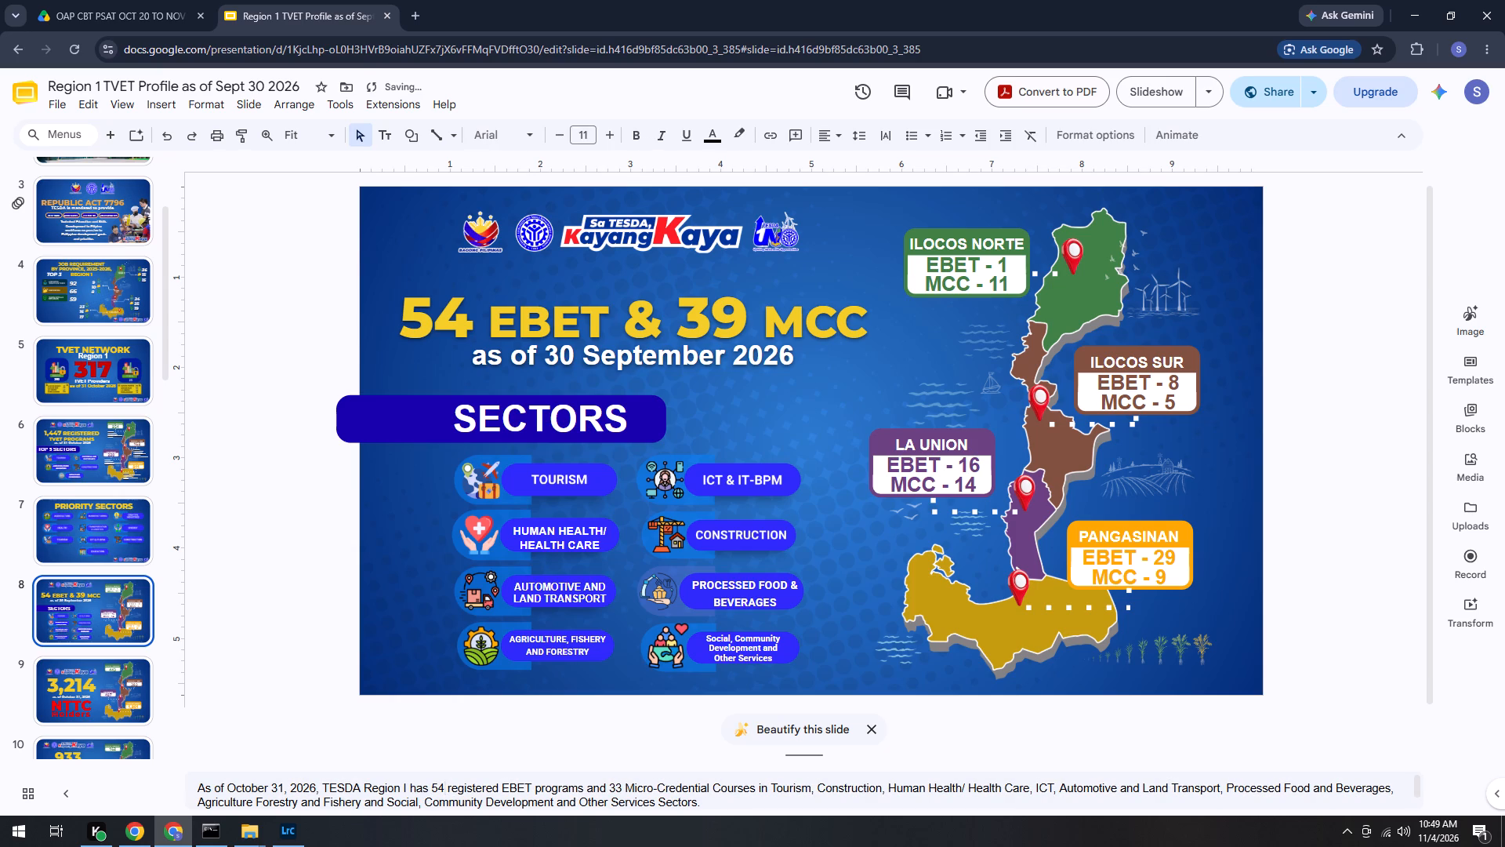
{"action": "left_click", "coordinate": [621, 786]}
{"action": "key", "text": "BackSpace"}
{"action": "key", "text": "9"}
Compare the figures and speaker notes on the NTTC holders and assessment centers slides, 9 and 10.
{"action": "scroll", "coordinate": [426, 792], "scroll_direction": "down", "scroll_amount": 3}
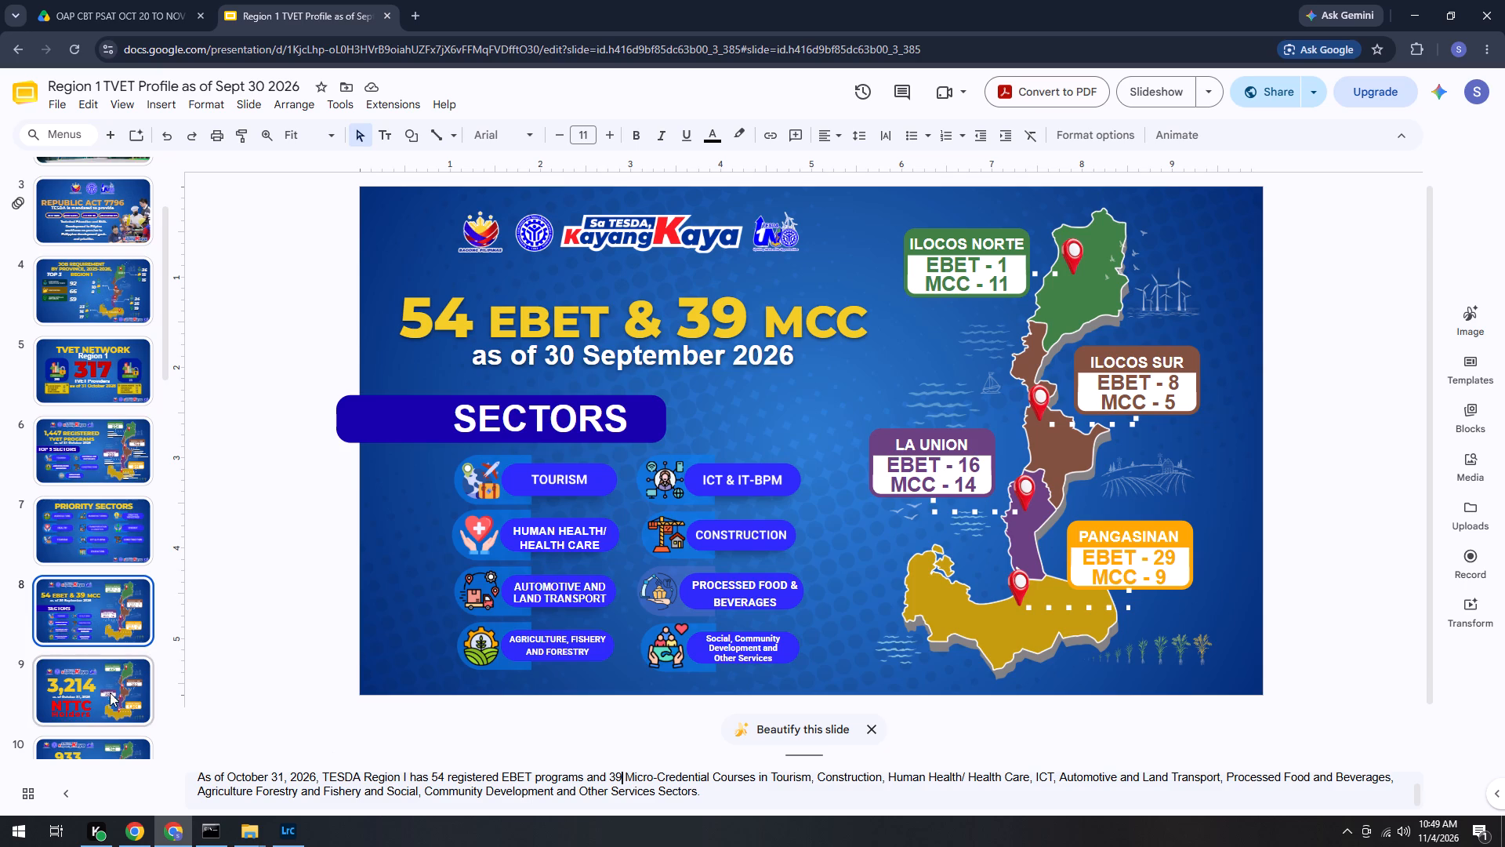
{"action": "scroll", "coordinate": [103, 690], "scroll_direction": "down", "scroll_amount": 3}
{"action": "left_click", "coordinate": [67, 453]}
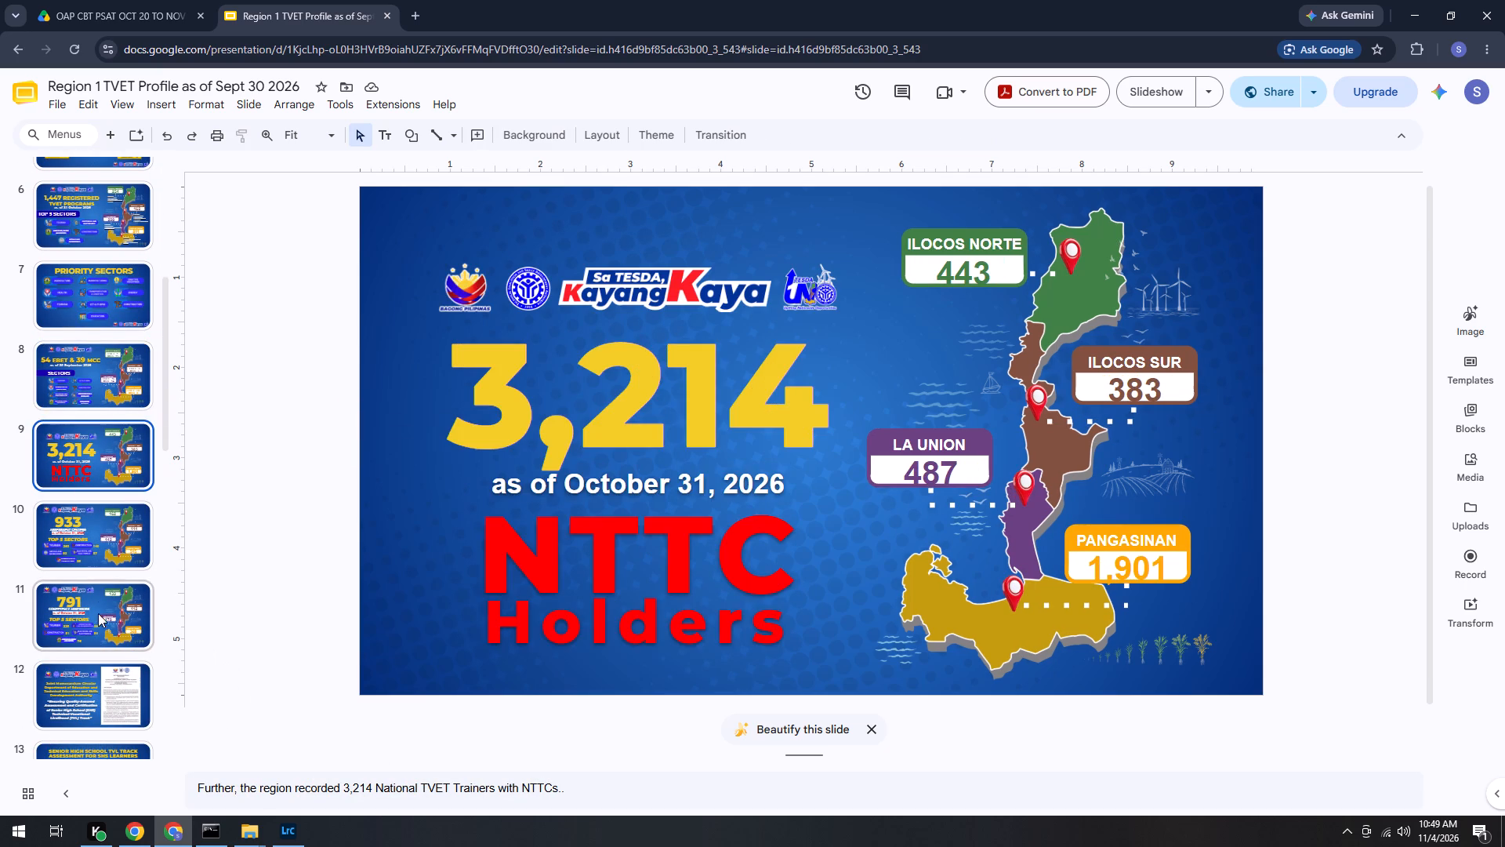
{"action": "left_click", "coordinate": [95, 547]}
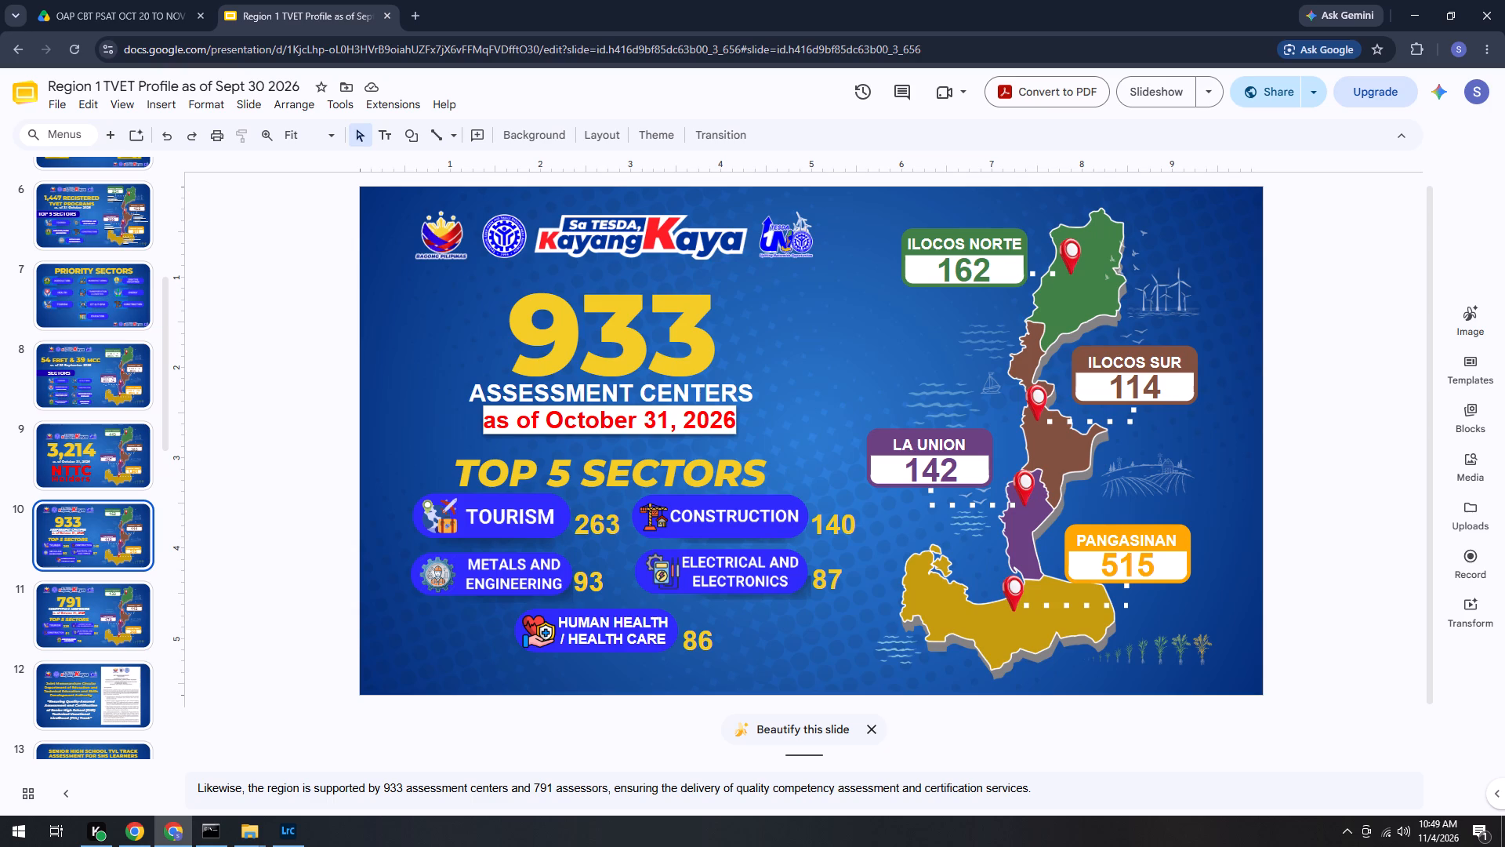
{"action": "left_click", "coordinate": [78, 510]}
{"action": "left_click", "coordinate": [81, 469]}
{"action": "left_click", "coordinate": [82, 534]}
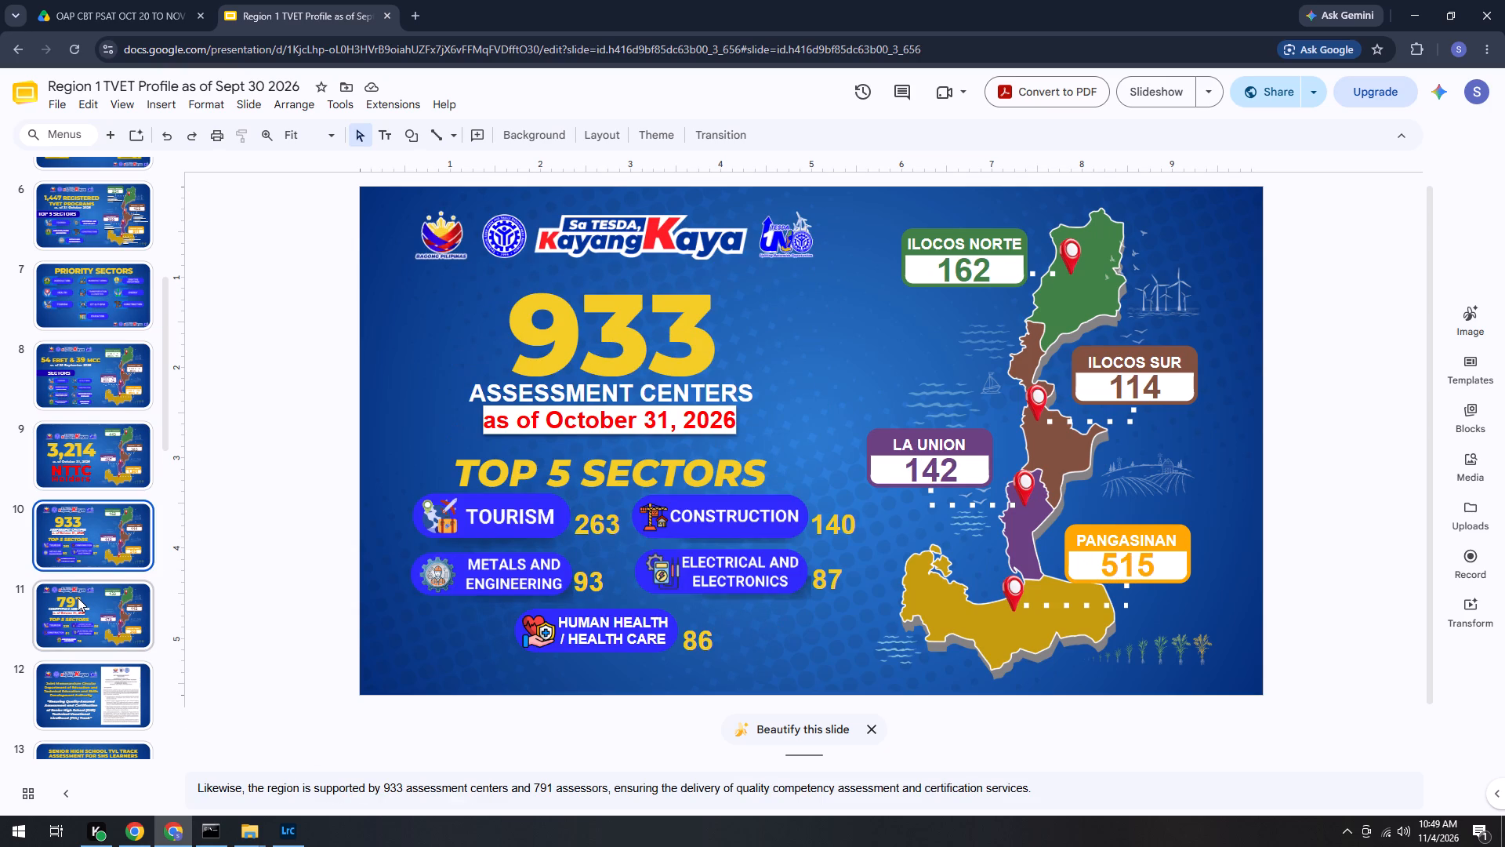
In slide 11's speaker notes, update the assessment centers to 933 and the competency assessors to 791, checking against slide 10.
{"action": "left_click", "coordinate": [78, 598]}
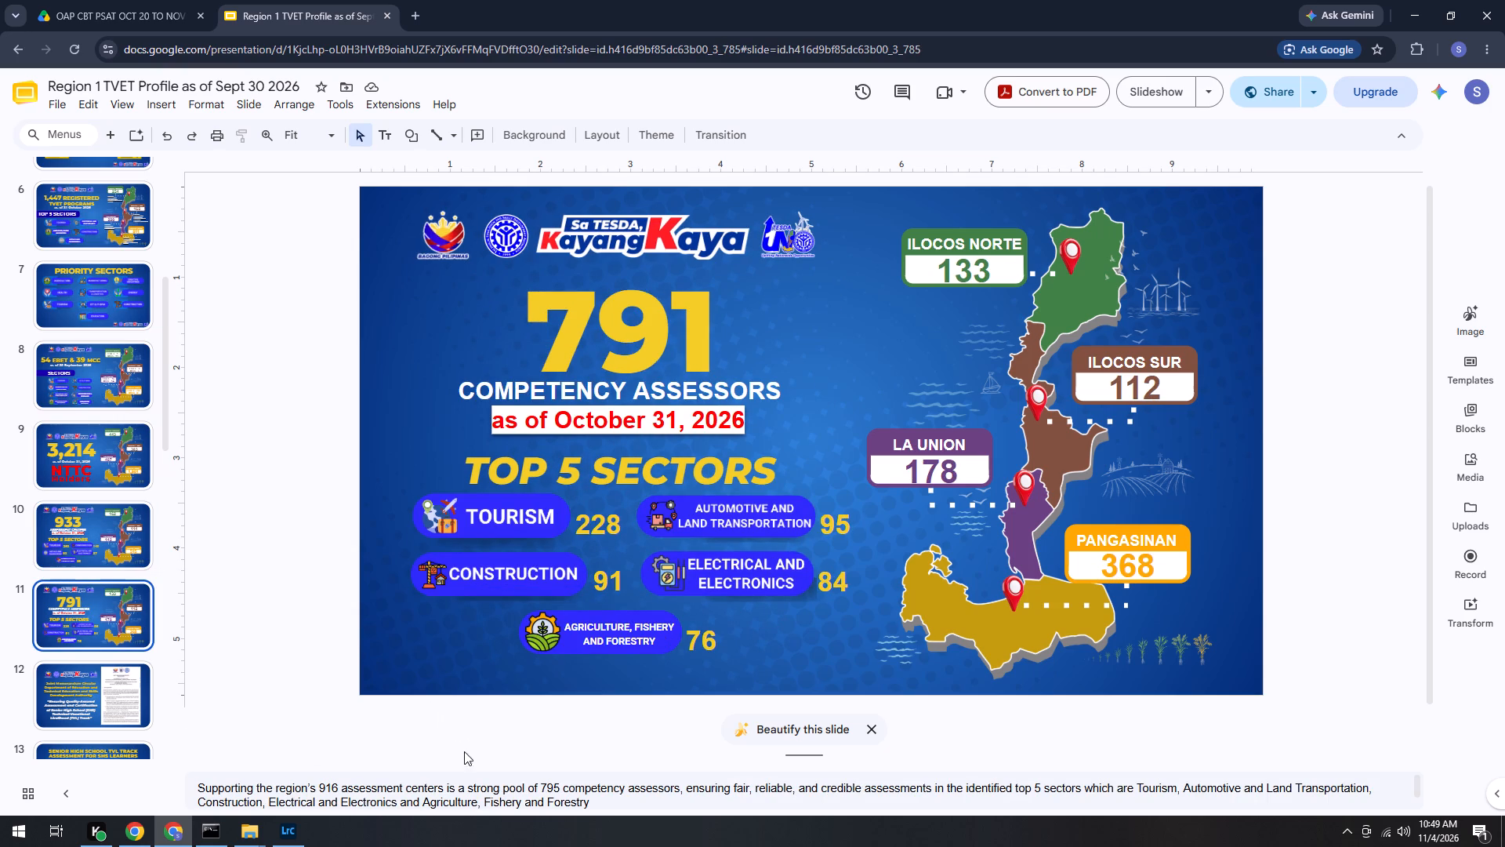
{"action": "left_click", "coordinate": [108, 546]}
{"action": "left_click", "coordinate": [91, 608]}
{"action": "left_click", "coordinate": [338, 786]}
{"action": "key", "text": "BackSpace"}
{"action": "key", "text": "BackSpace"}
{"action": "type", "text": "33"}
{"action": "left_click", "coordinate": [560, 790]}
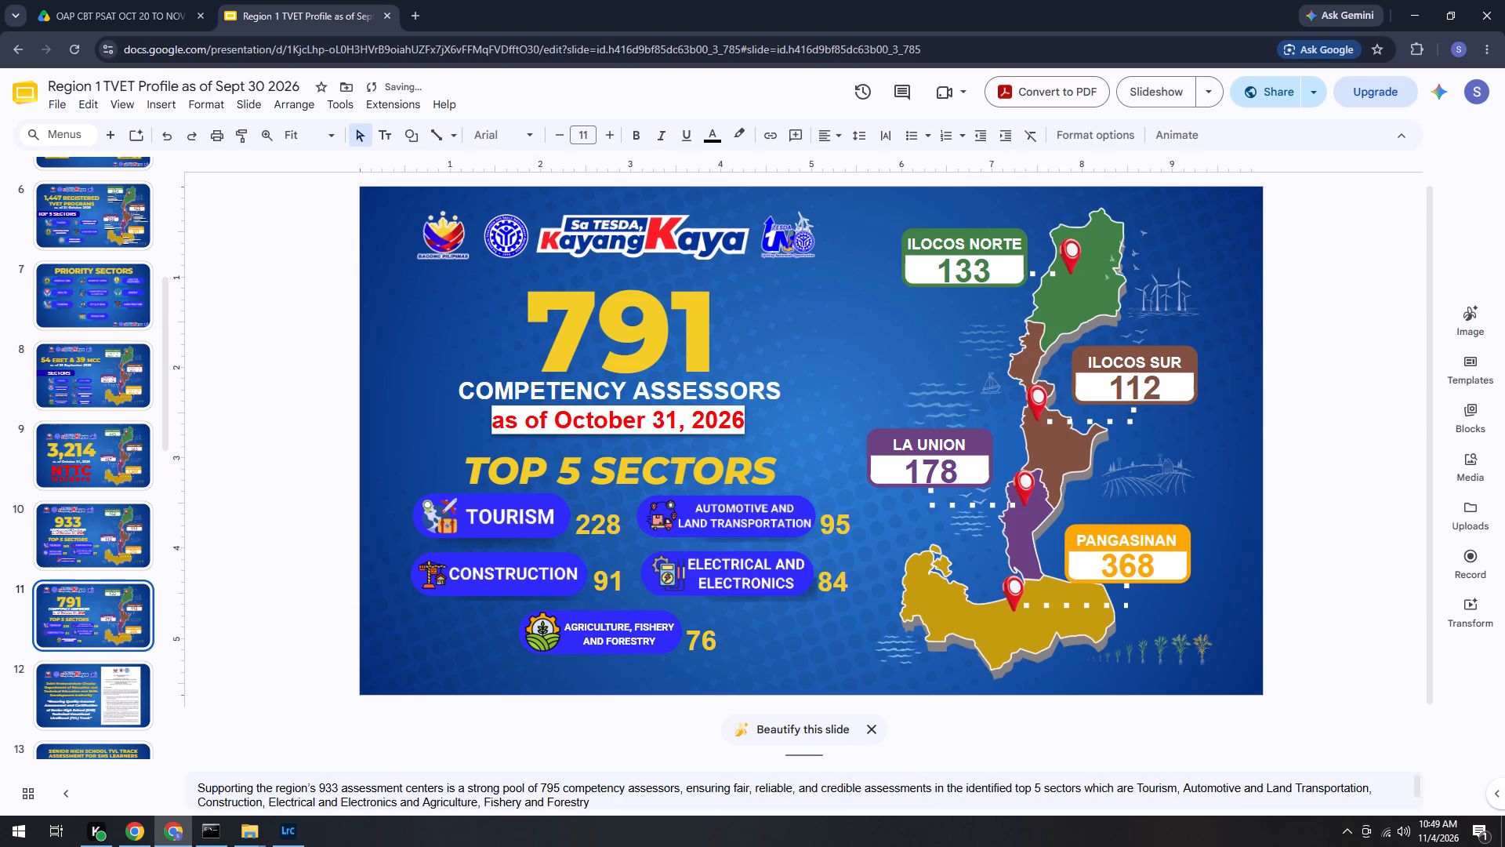
{"action": "key", "text": "BackSpace"}
{"action": "key", "text": "1"}
Review the figures, dates and speaker notes on slides 12 through 15 and continue toward slide 16.
{"action": "left_click", "coordinate": [111, 685]}
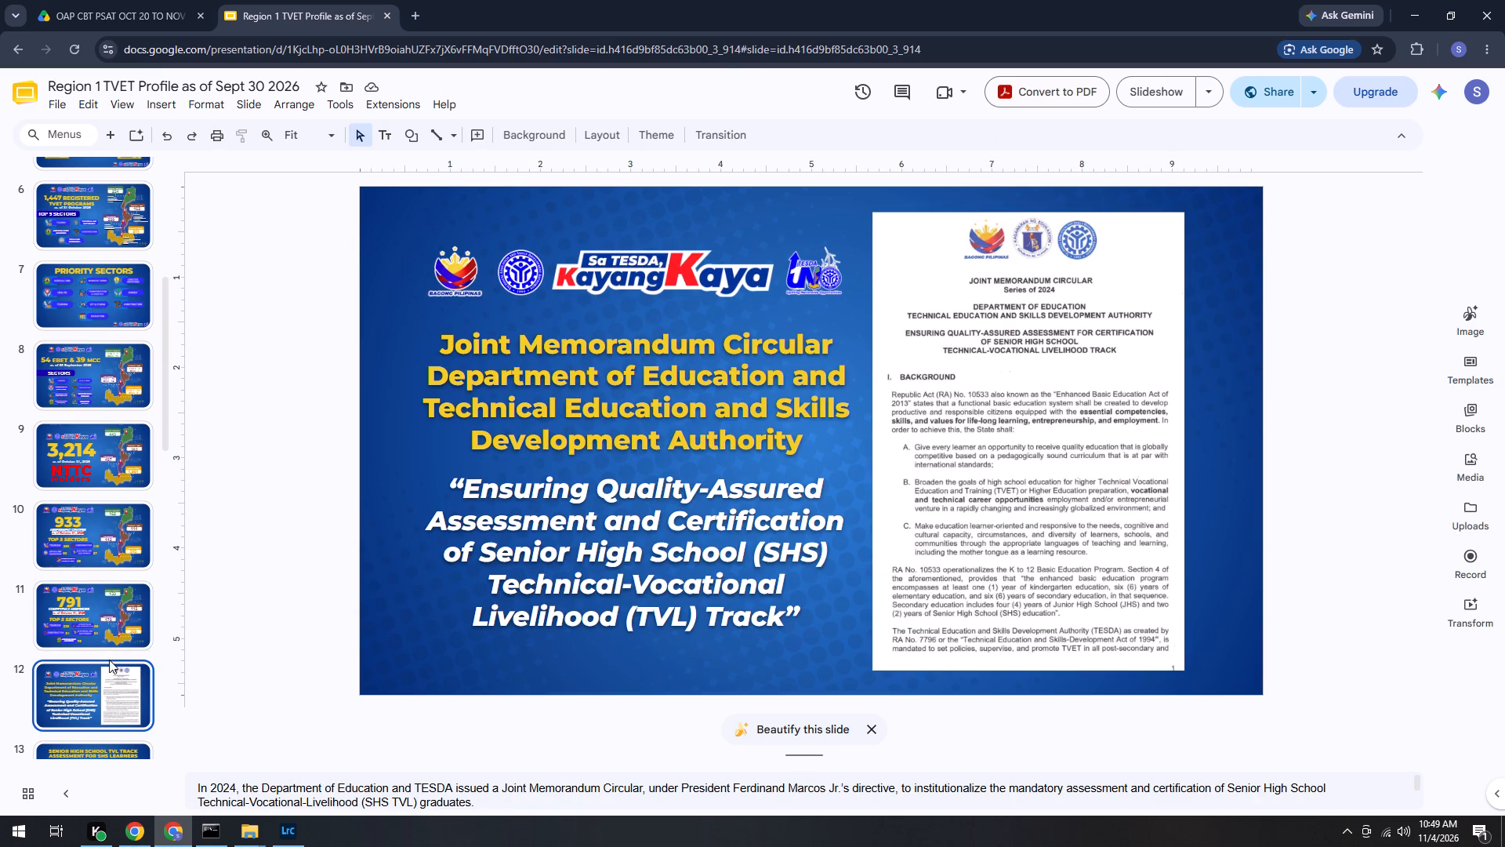
{"action": "scroll", "coordinate": [109, 662], "scroll_direction": "down", "scroll_amount": 3}
{"action": "left_click", "coordinate": [91, 545]}
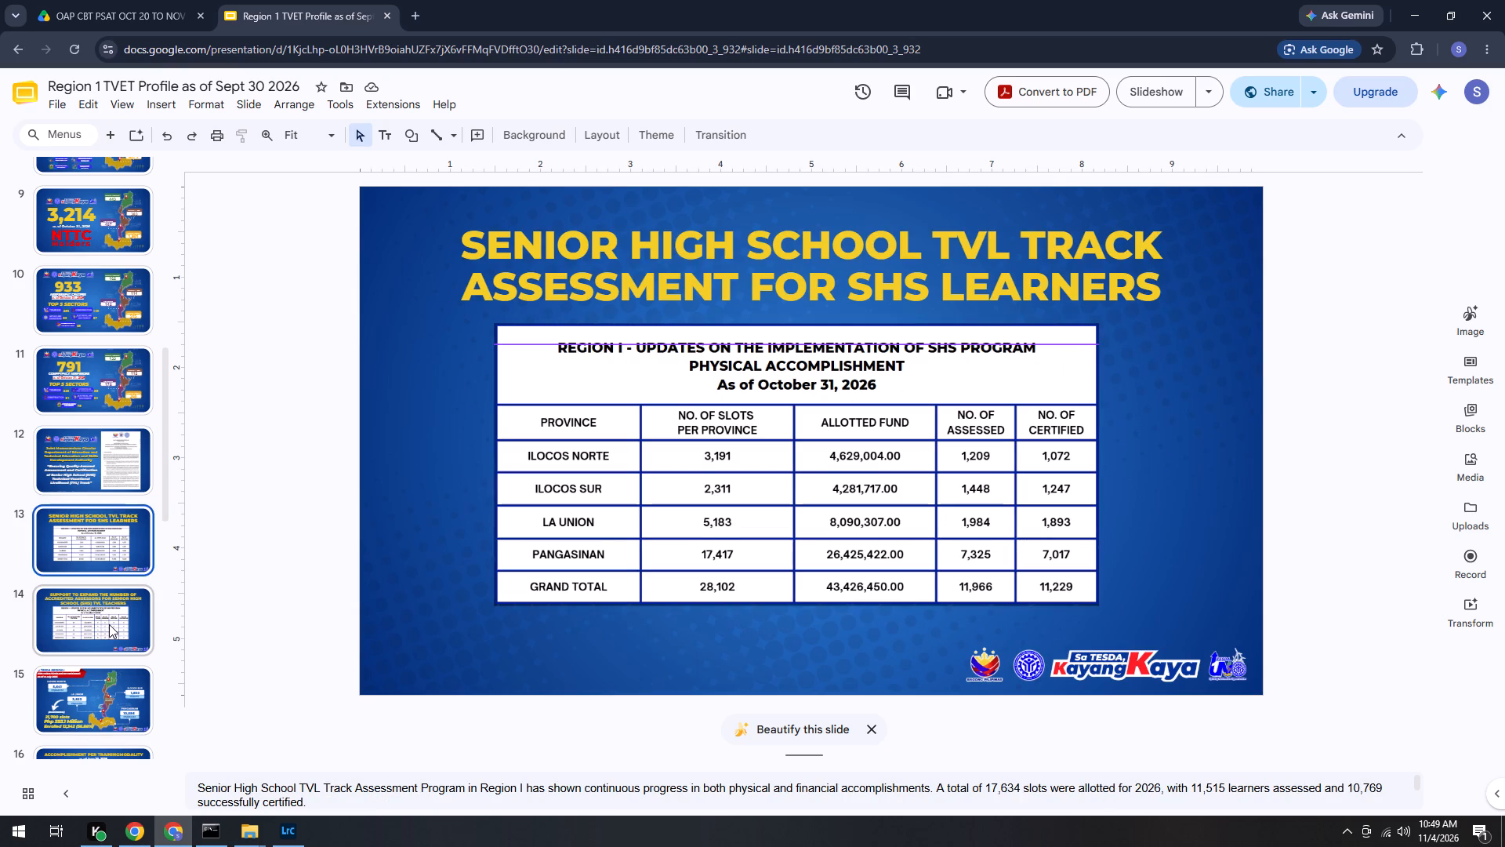
{"action": "left_click", "coordinate": [113, 604]}
{"action": "left_click", "coordinate": [97, 708]}
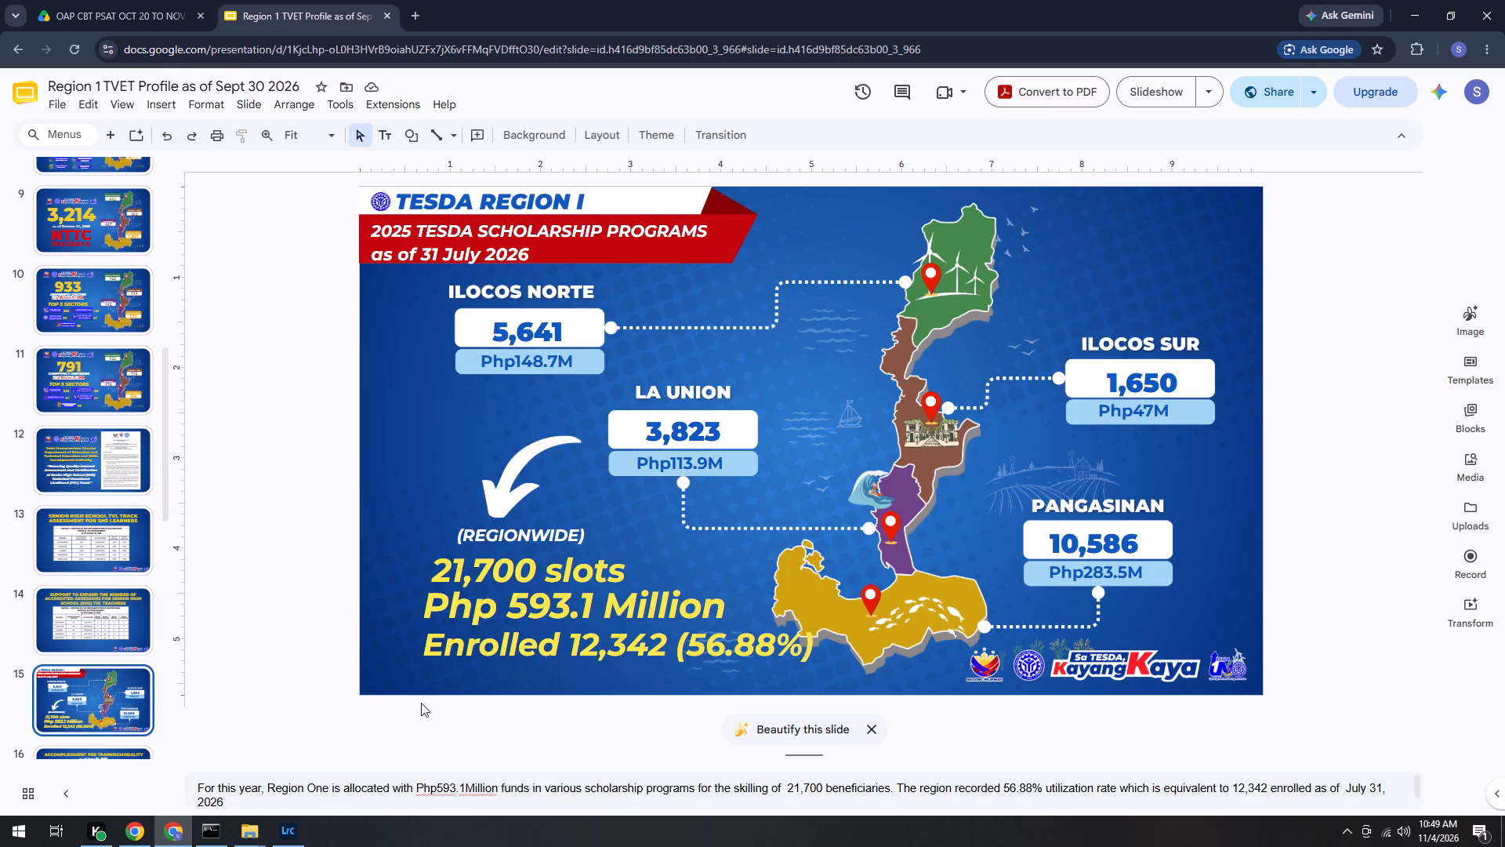
{"action": "scroll", "coordinate": [417, 694], "scroll_direction": "down", "scroll_amount": 2}
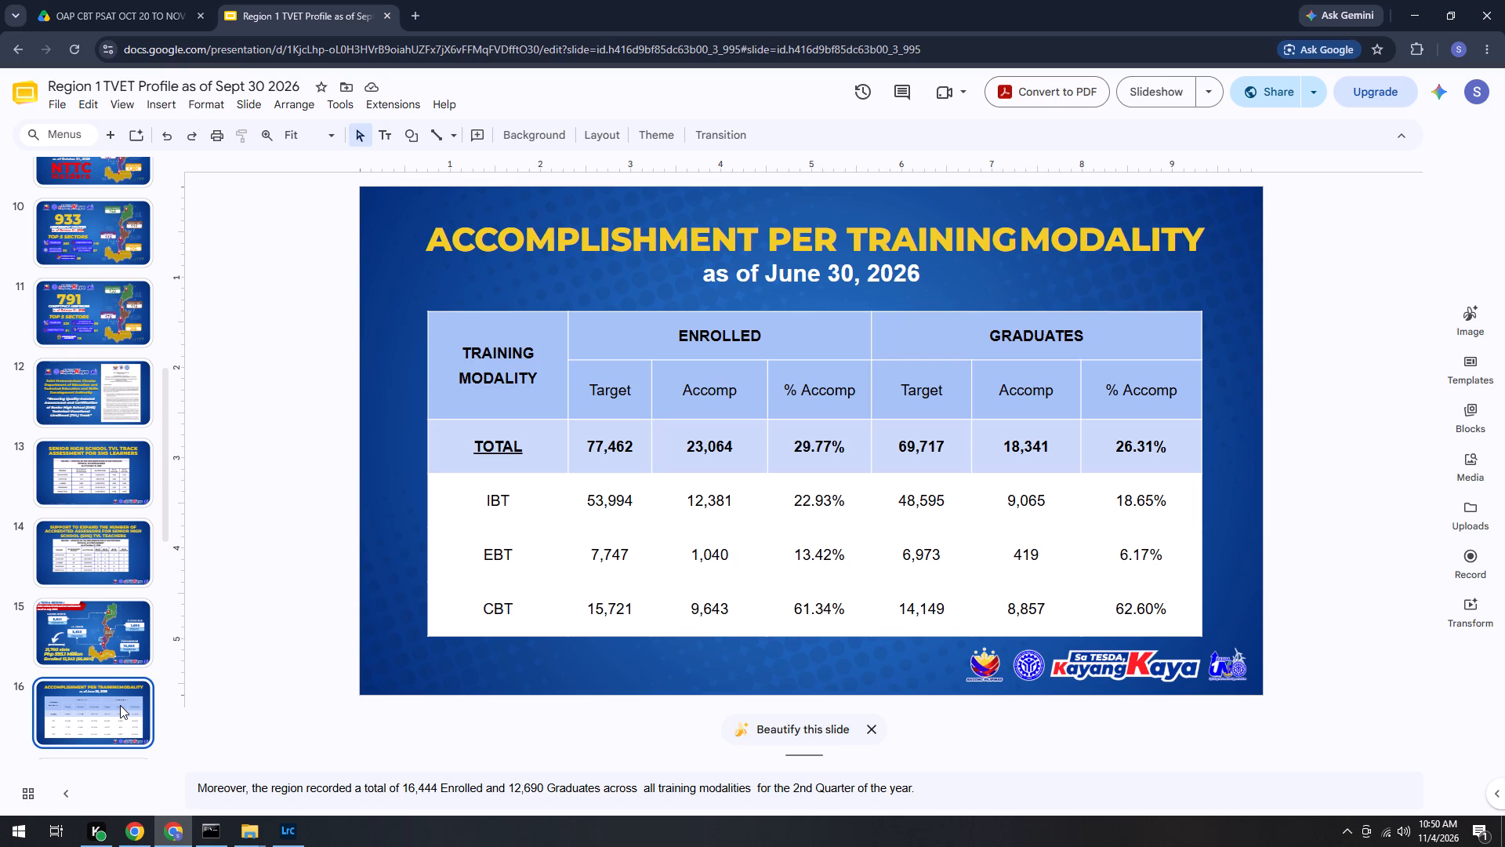
Examine the enrolled and graduate figures, the date and the speaker notes on slide 16, Accomplishment per Training Modality.
{"action": "left_click", "coordinate": [120, 705]}
{"action": "left_click", "coordinate": [412, 12]}
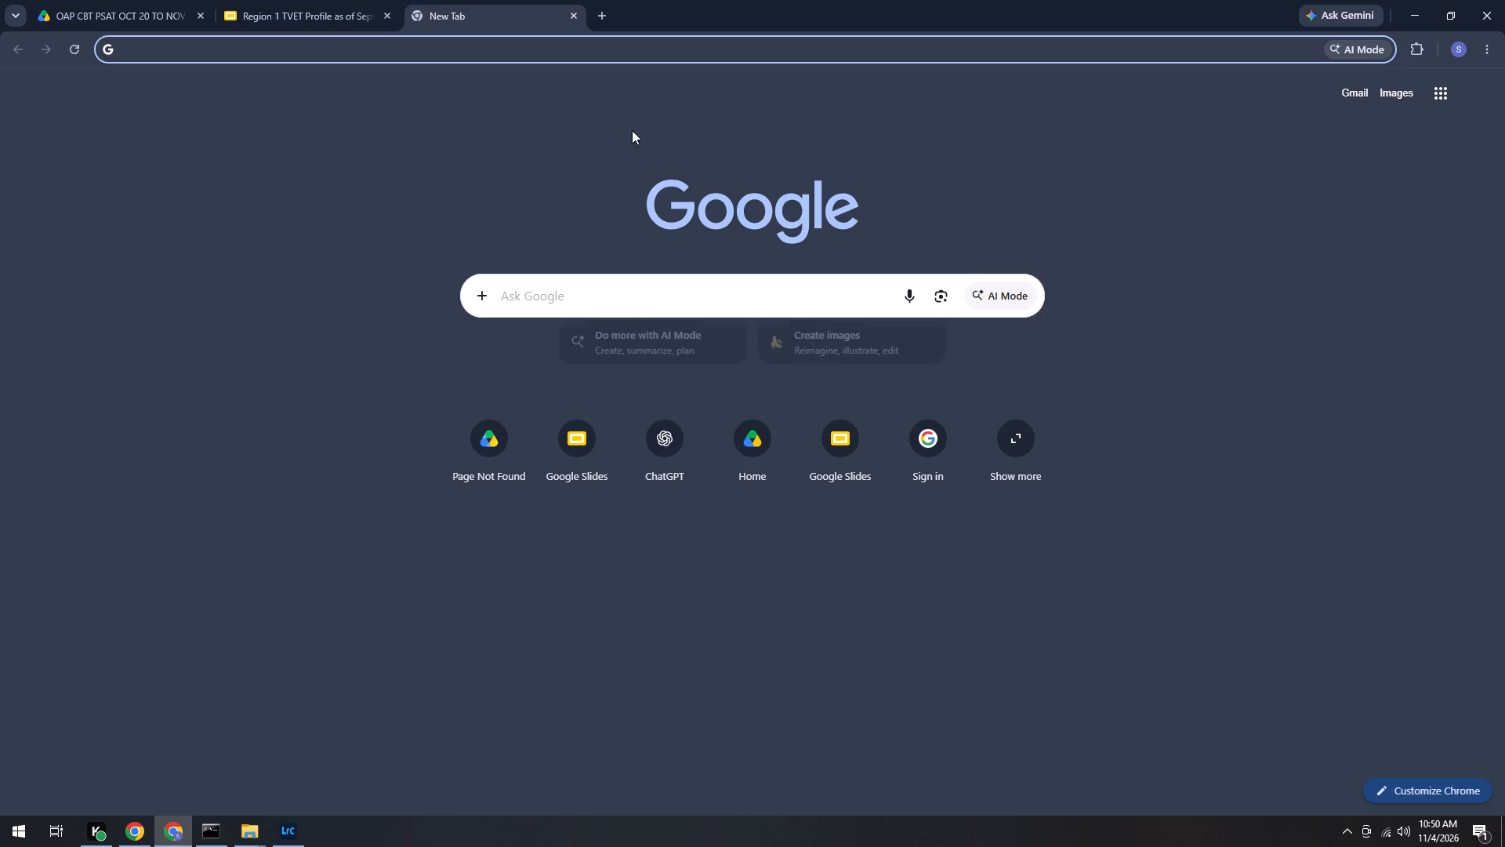
{"action": "left_click", "coordinate": [571, 16]}
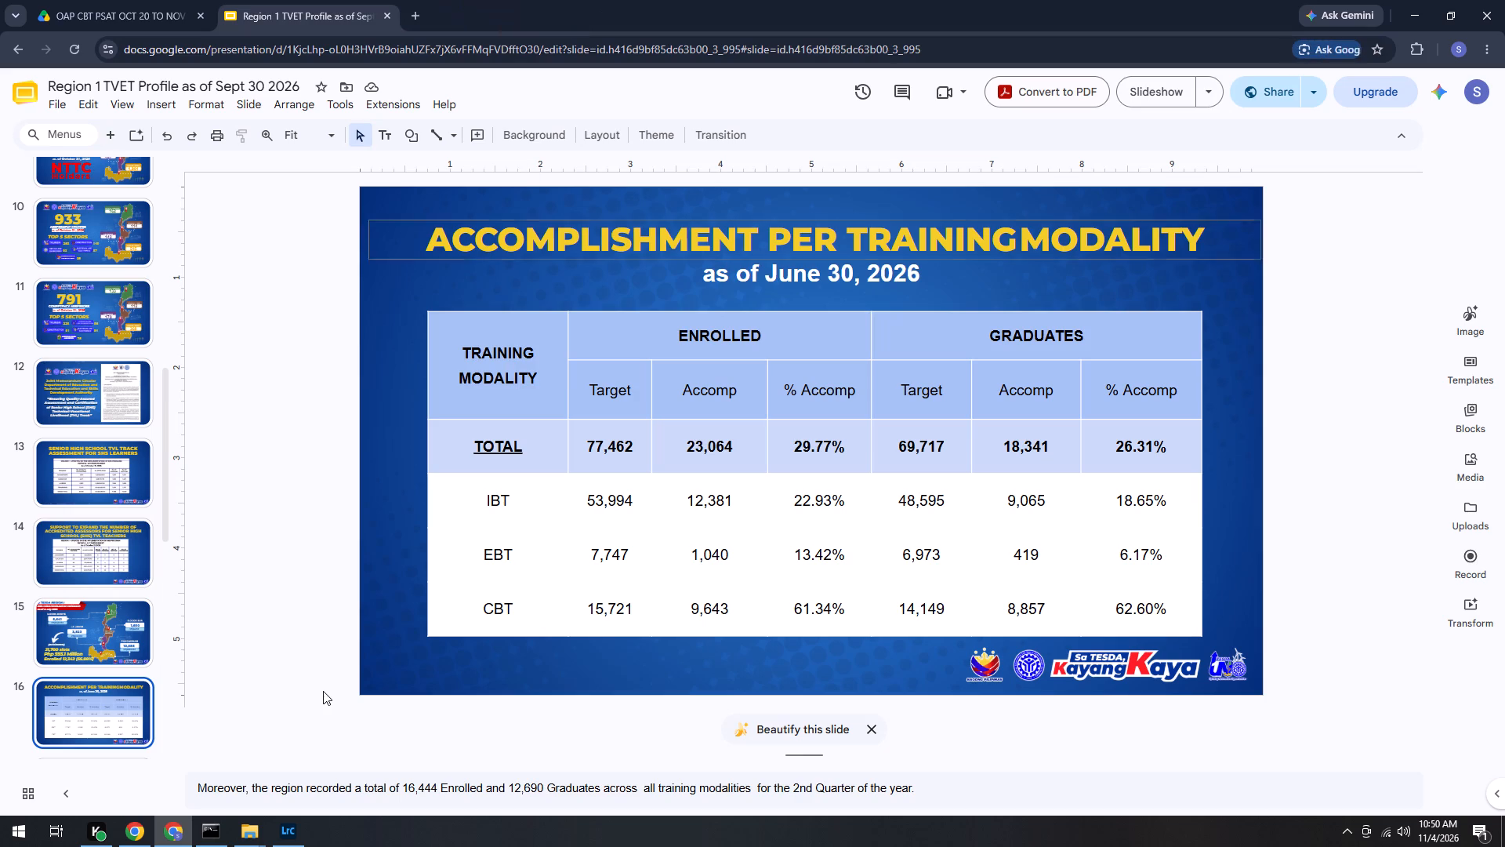
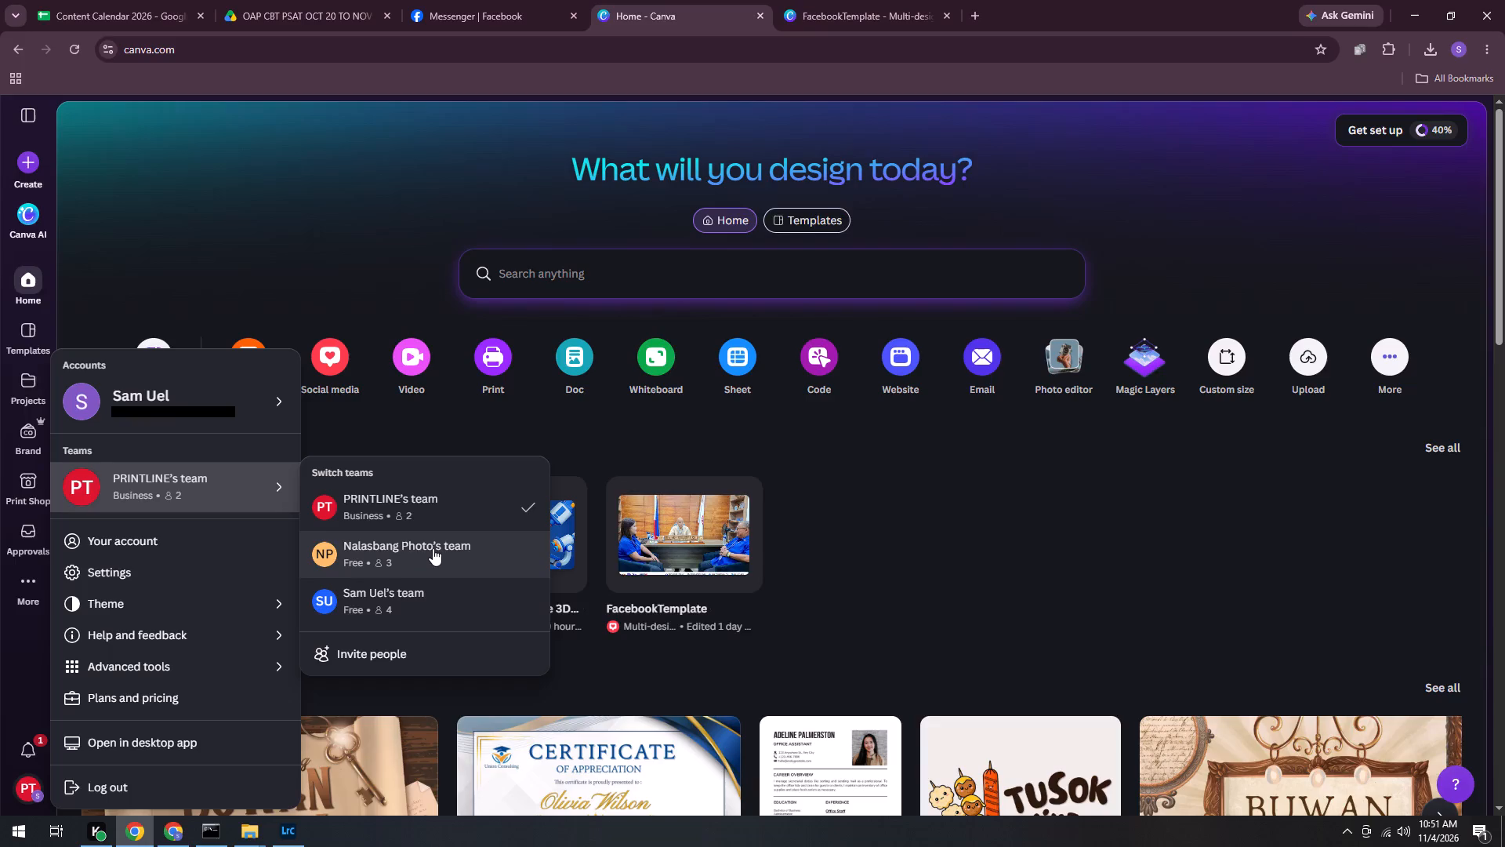
Switch the Canva account to the Nalasbang Photo's team workspace.
{"action": "left_click", "coordinate": [437, 548]}
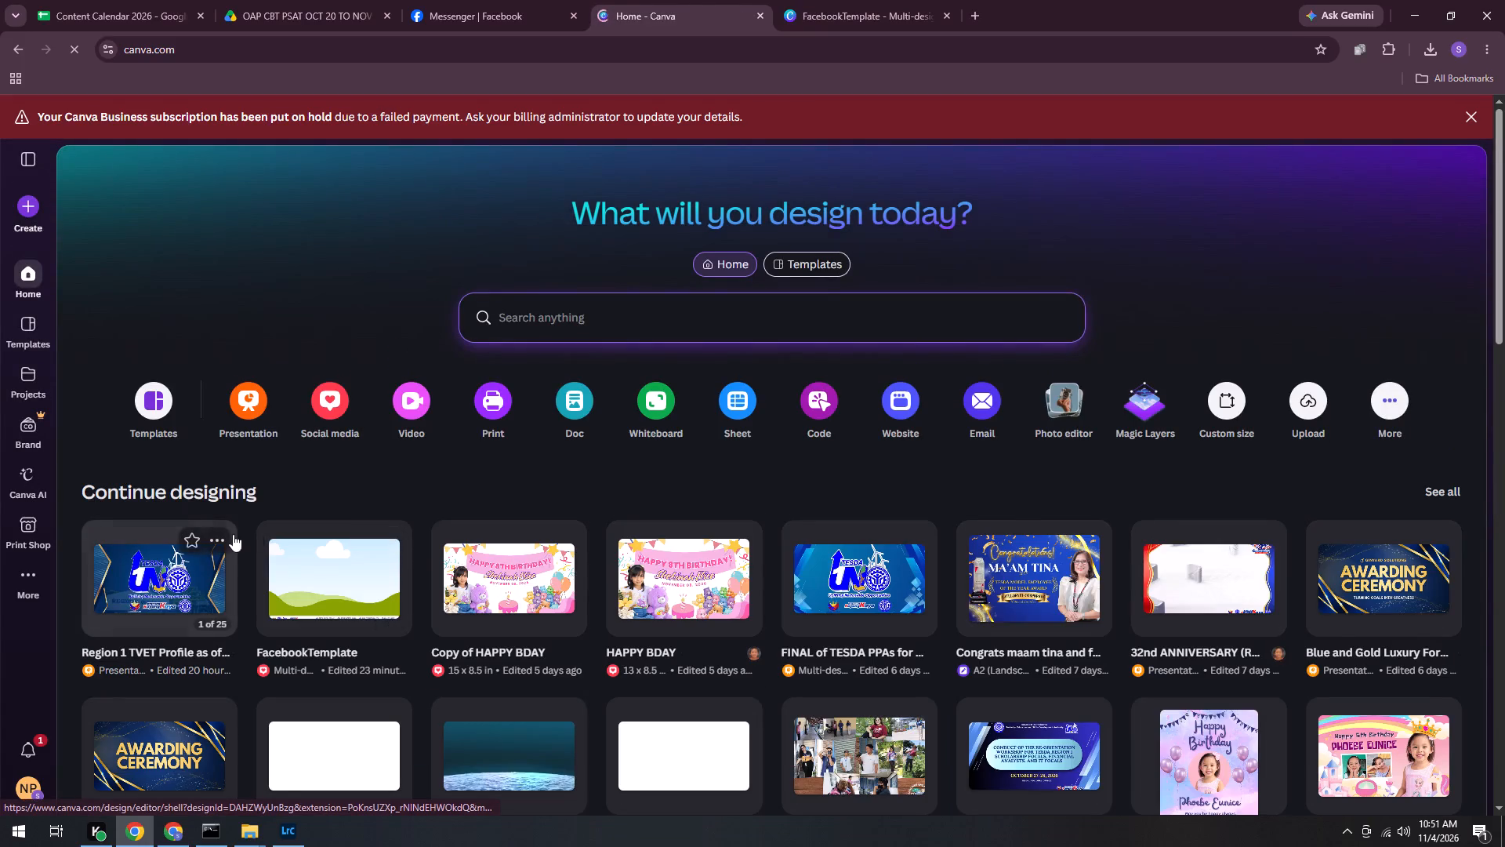
Find the TESDA R1 PPA as of Aug31 presentation among the team's recent designs and open it for editing.
{"action": "scroll", "coordinate": [471, 607], "scroll_direction": "down", "scroll_amount": 2}
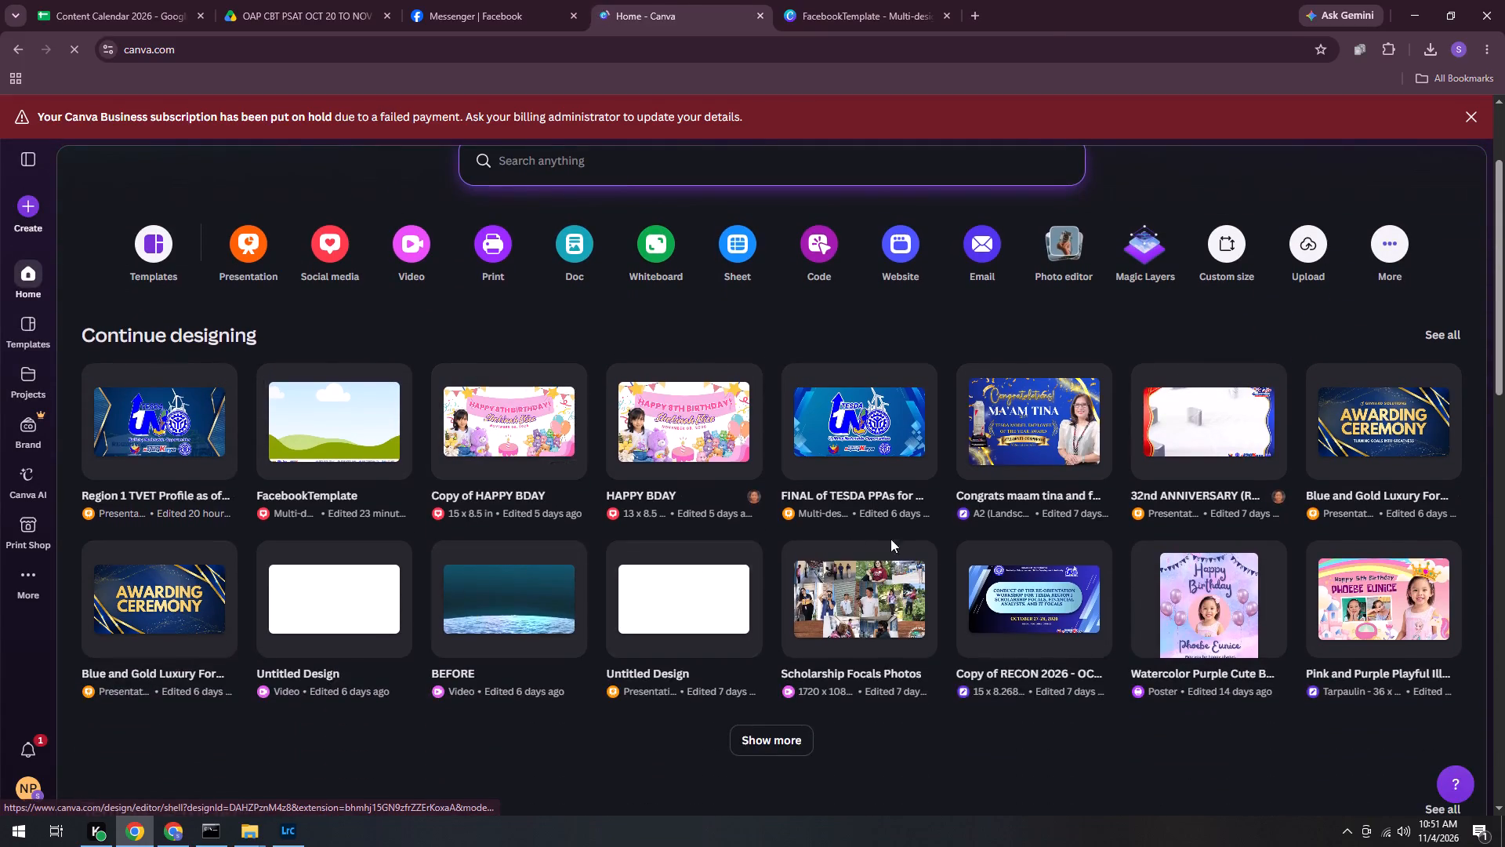
{"action": "left_click", "coordinate": [785, 740]}
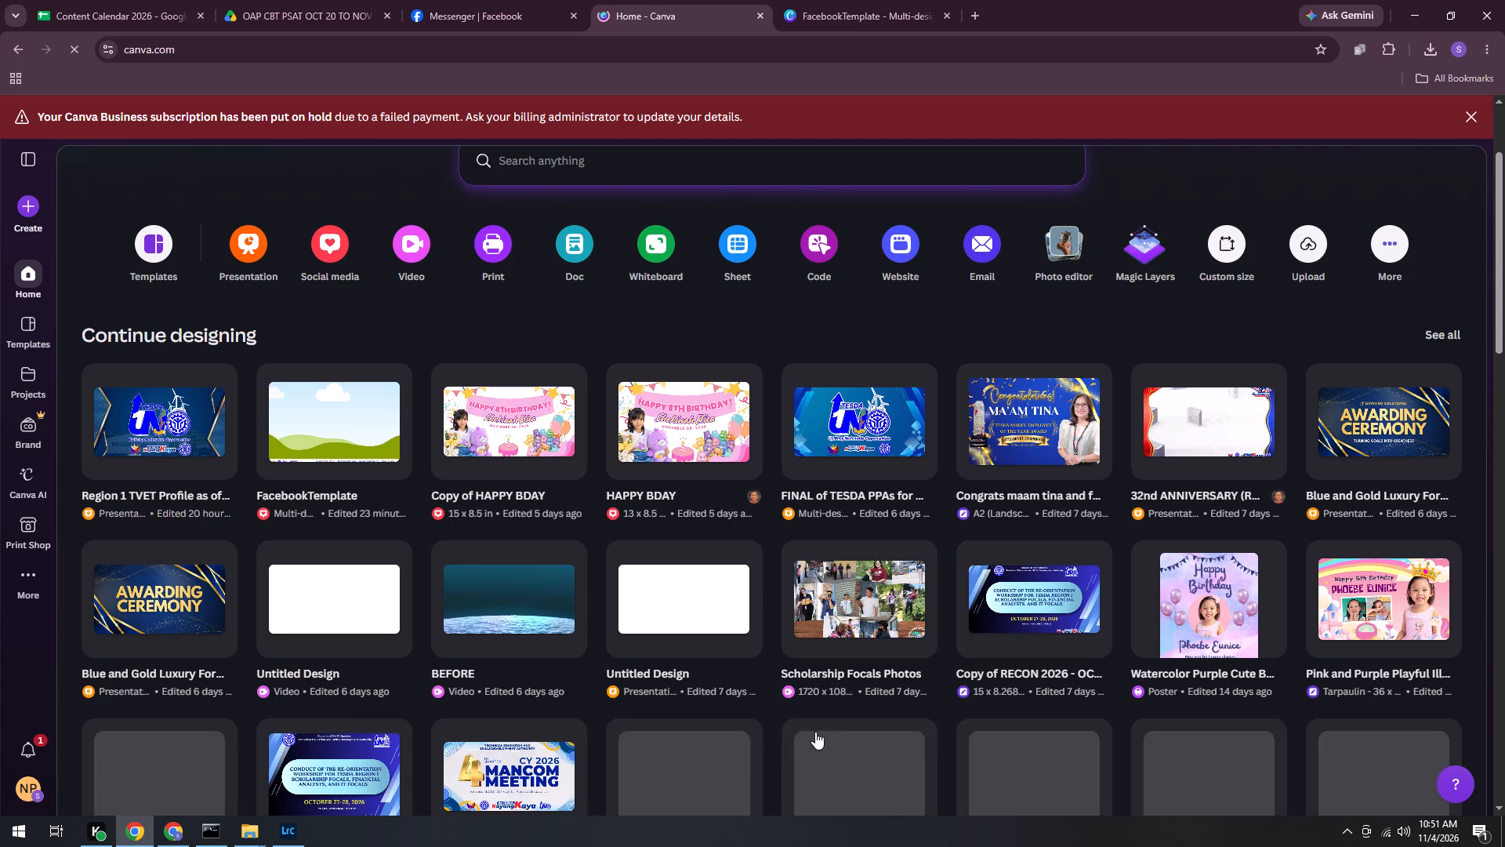
{"action": "scroll", "coordinate": [633, 691], "scroll_direction": "down", "scroll_amount": 2}
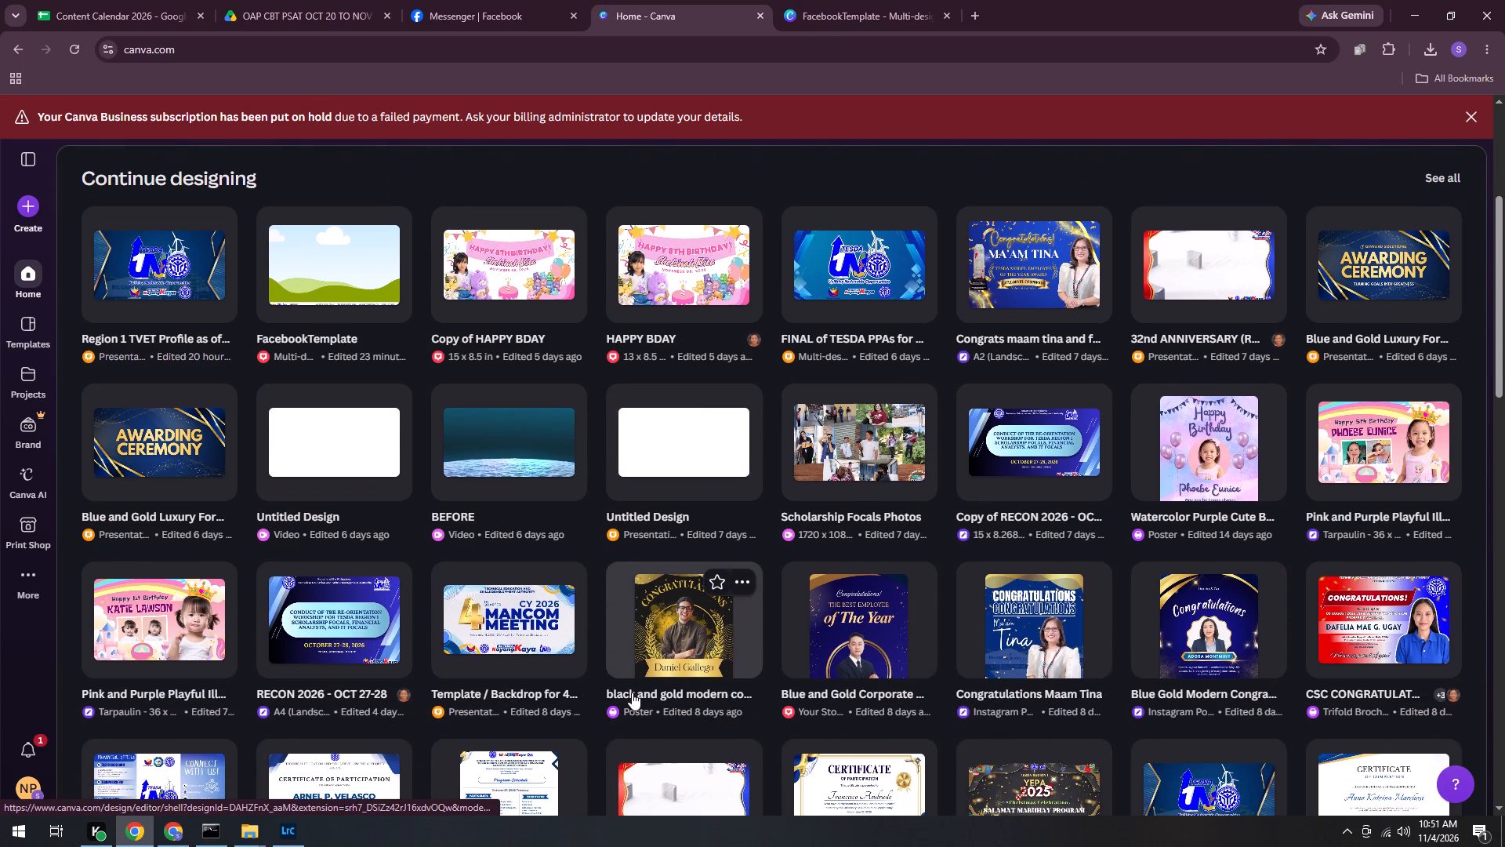
{"action": "scroll", "coordinate": [550, 600], "scroll_direction": "down", "scroll_amount": 2}
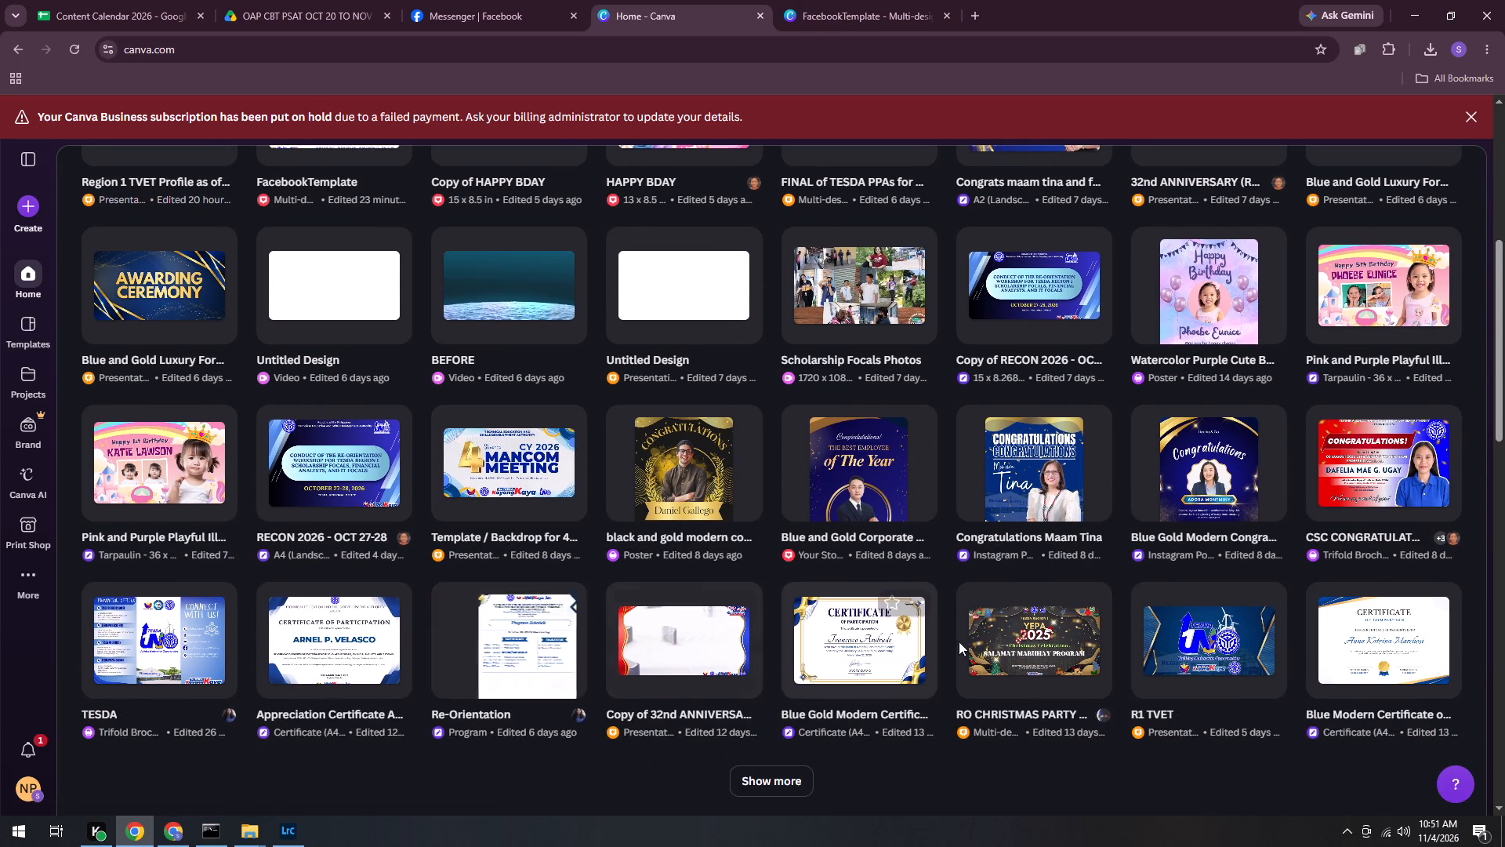
{"action": "left_click", "coordinate": [780, 772]}
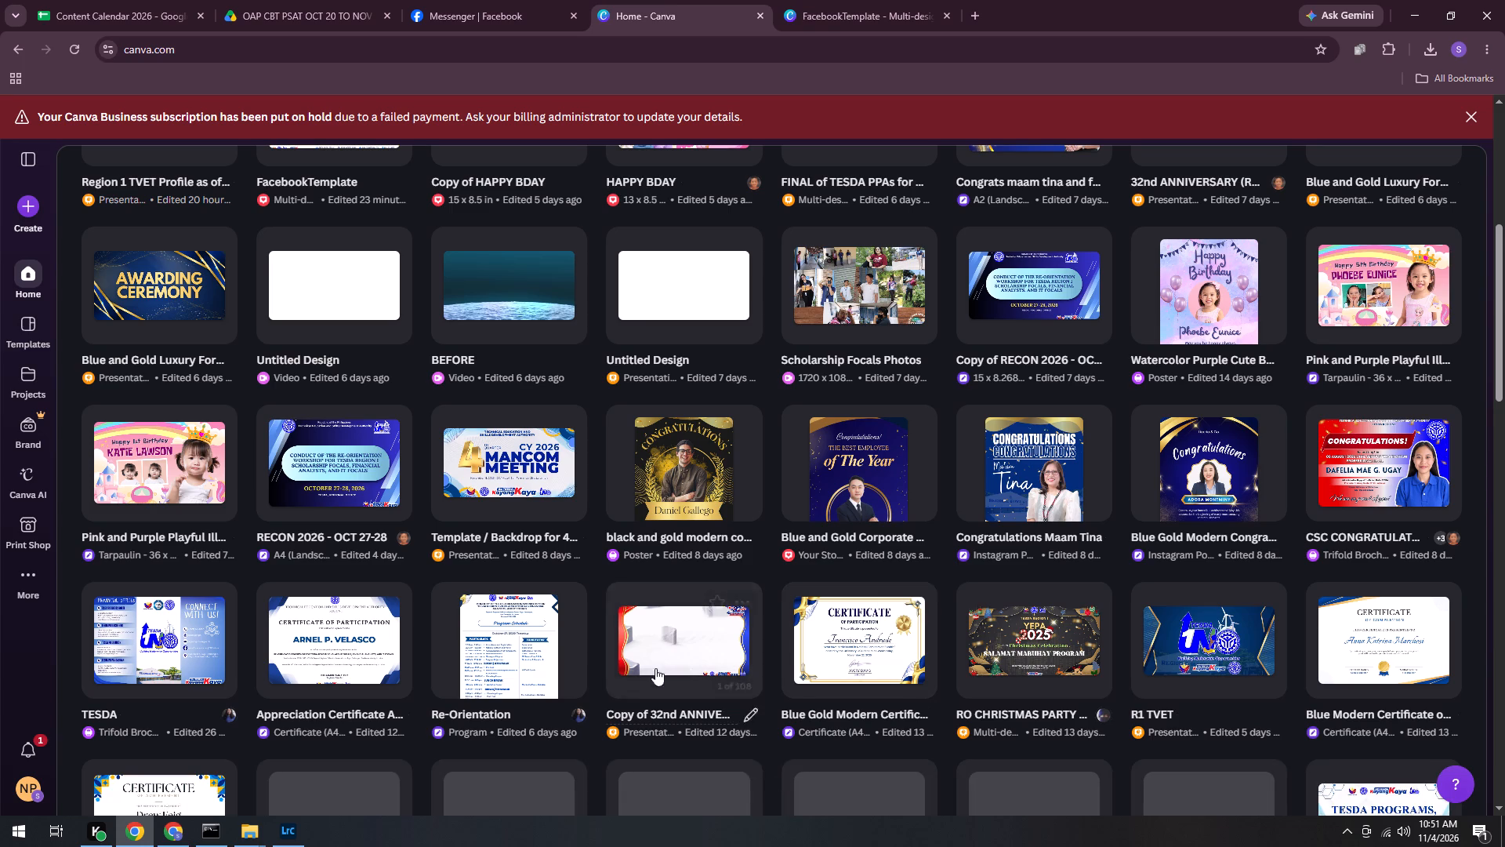
{"action": "scroll", "coordinate": [620, 627], "scroll_direction": "down", "scroll_amount": 4}
{"action": "scroll", "coordinate": [428, 543], "scroll_direction": "down", "scroll_amount": 2}
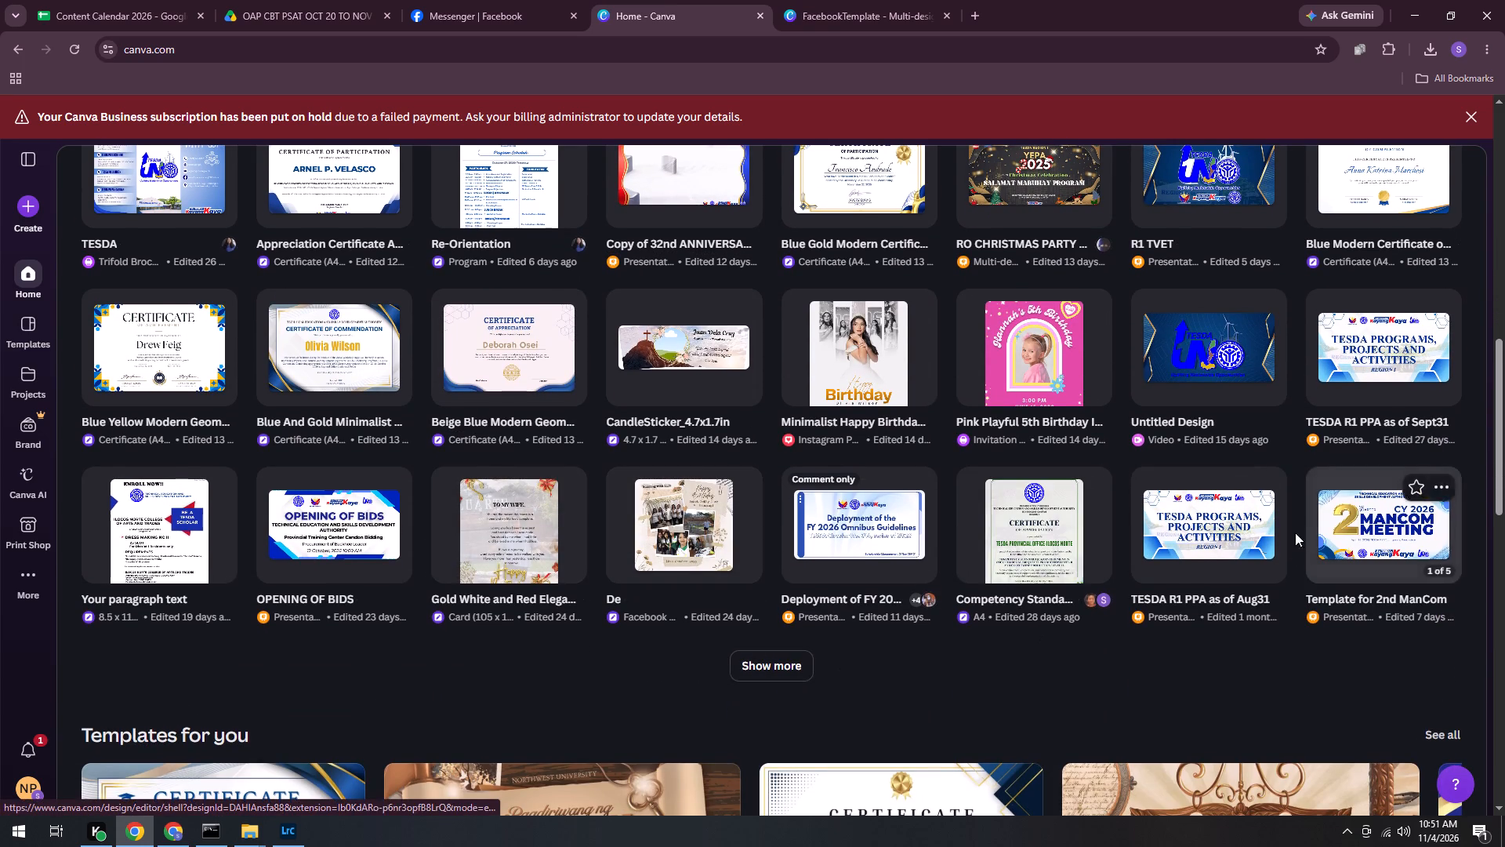
{"action": "left_click", "coordinate": [1187, 531]}
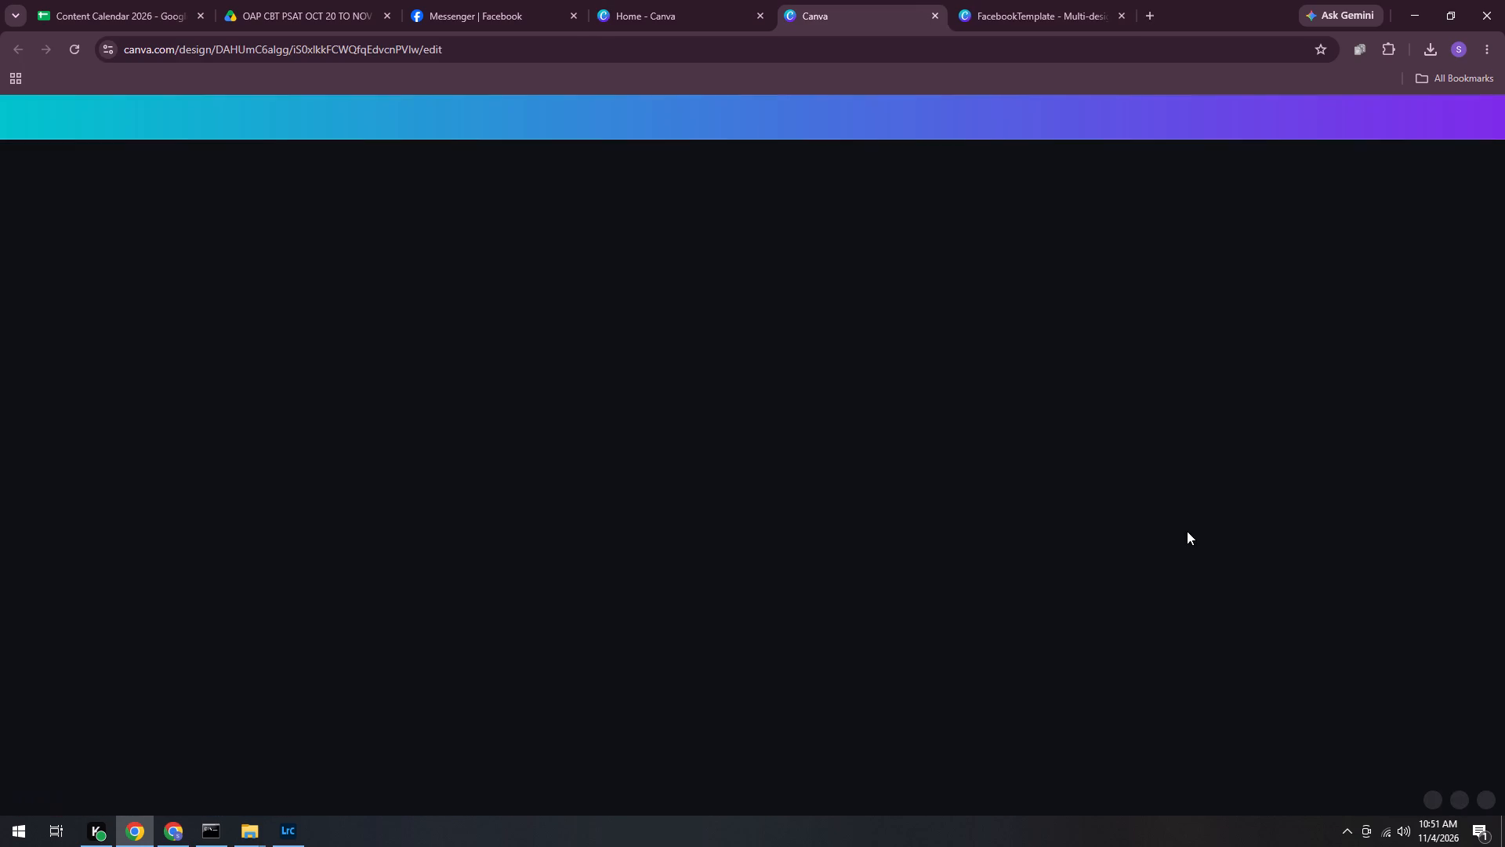
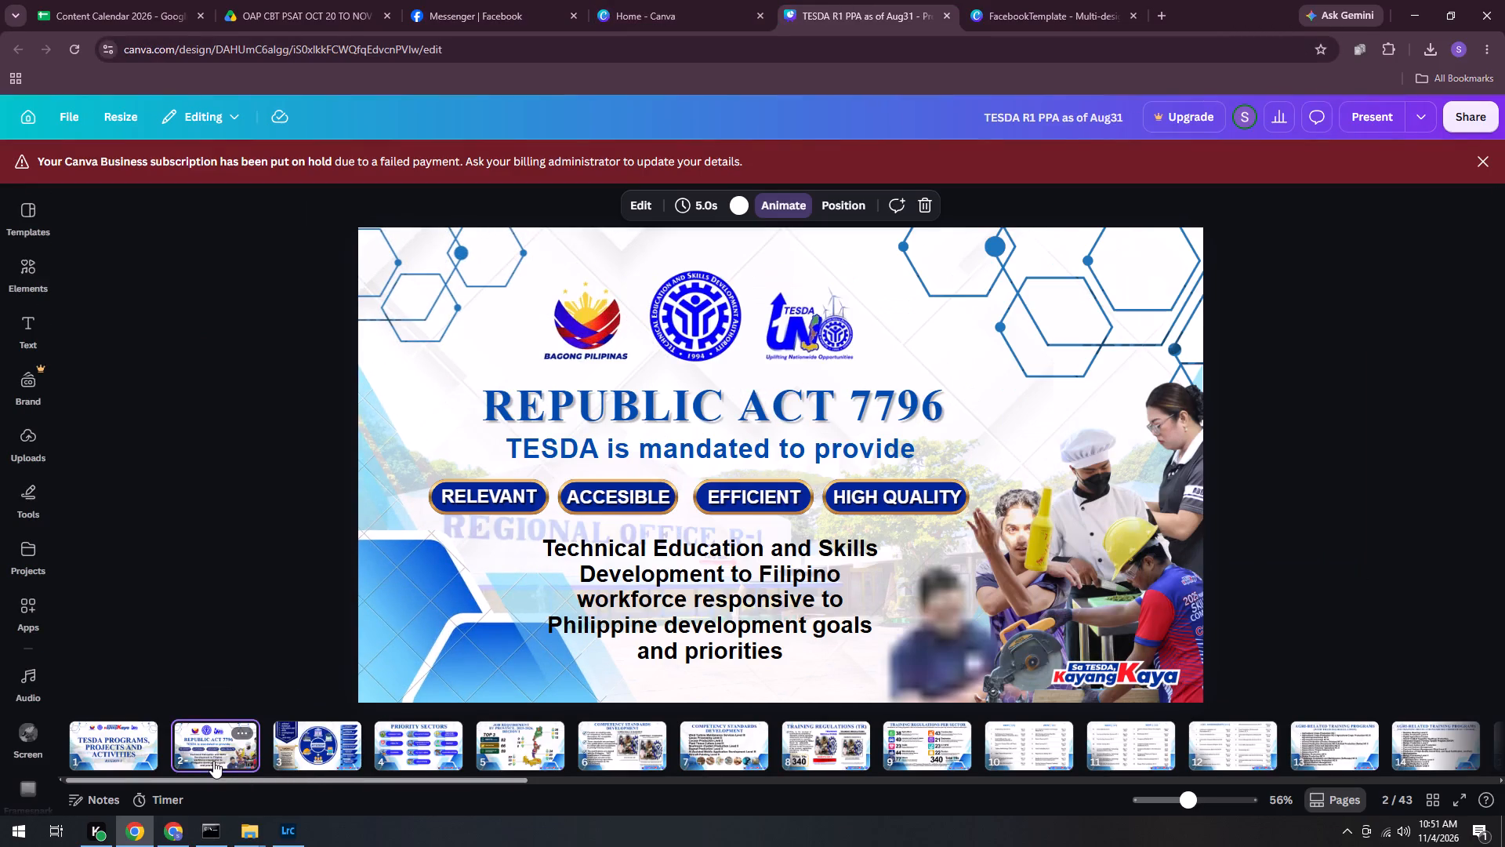
Look through slides 5, 6, 7 and 9 on job requirements by province, competency standards development and training regulations per sector.
{"action": "left_click", "coordinate": [492, 751]}
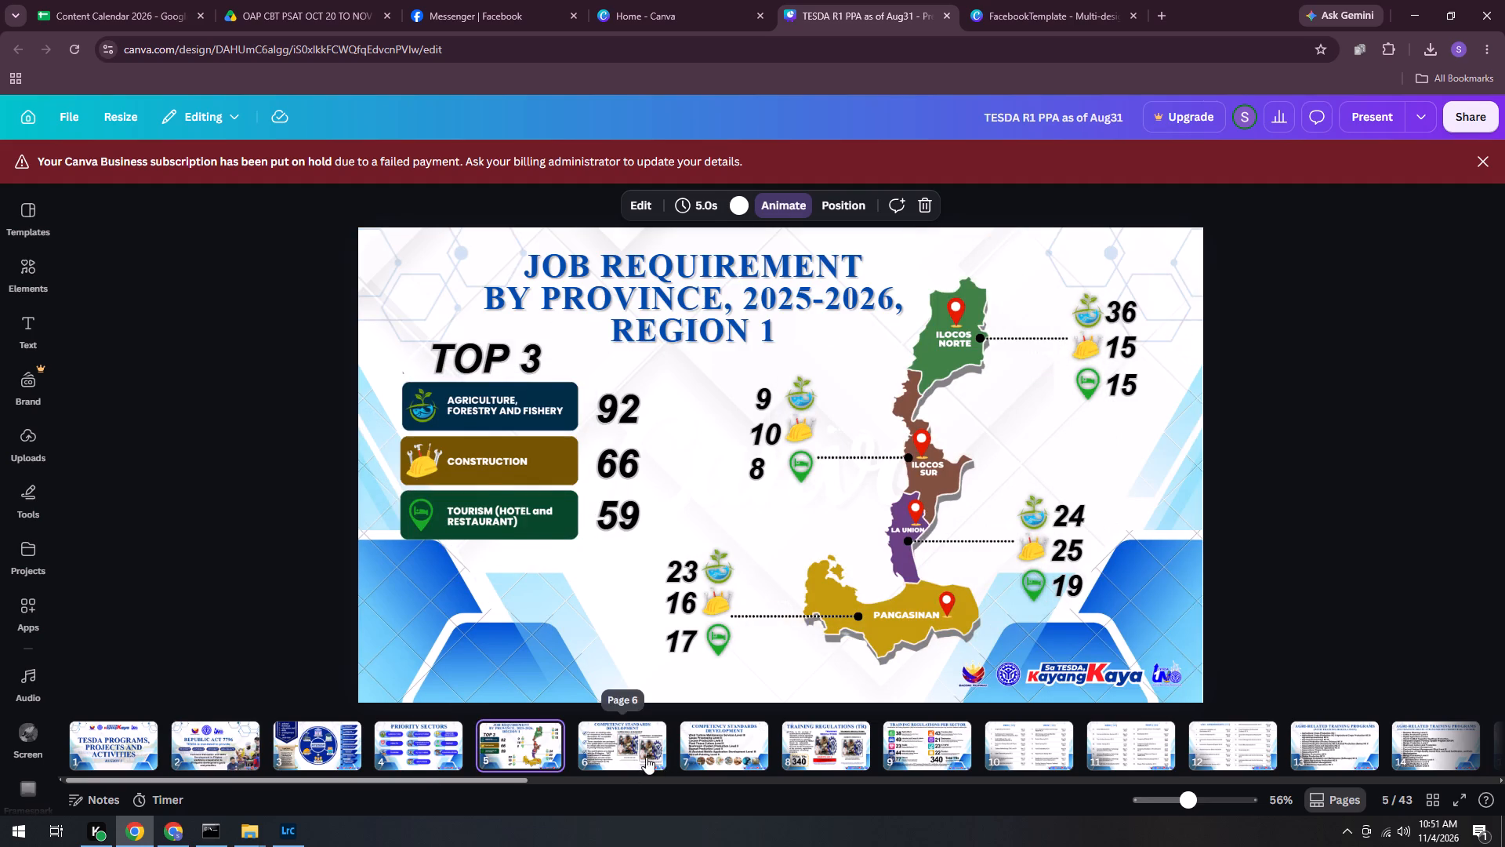
{"action": "left_click", "coordinate": [646, 757]}
{"action": "left_click", "coordinate": [728, 754]}
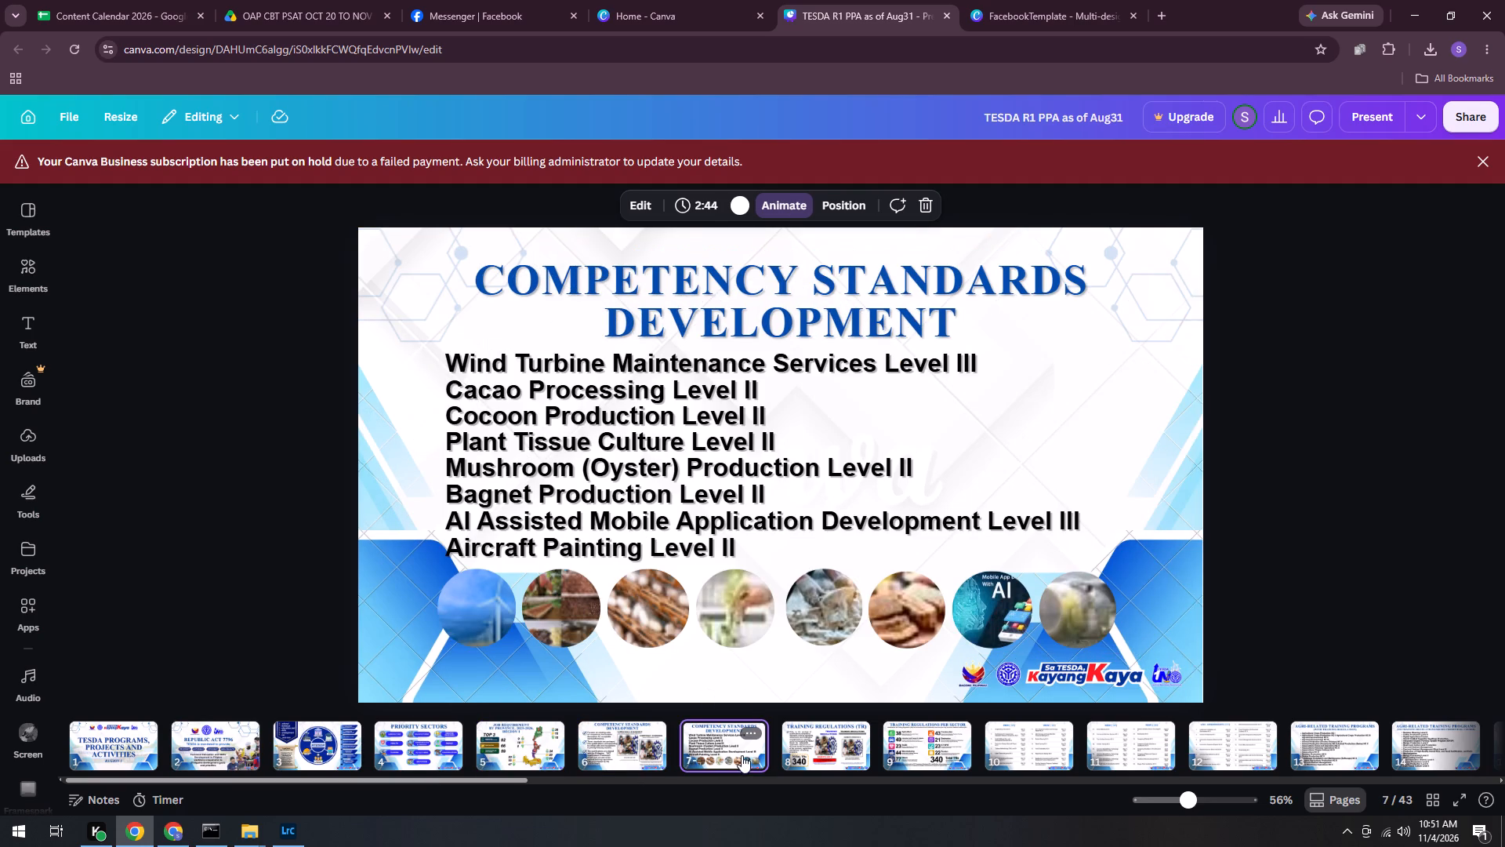
{"action": "left_click_drag", "start_coordinate": [490, 780], "coordinate": [667, 788]}
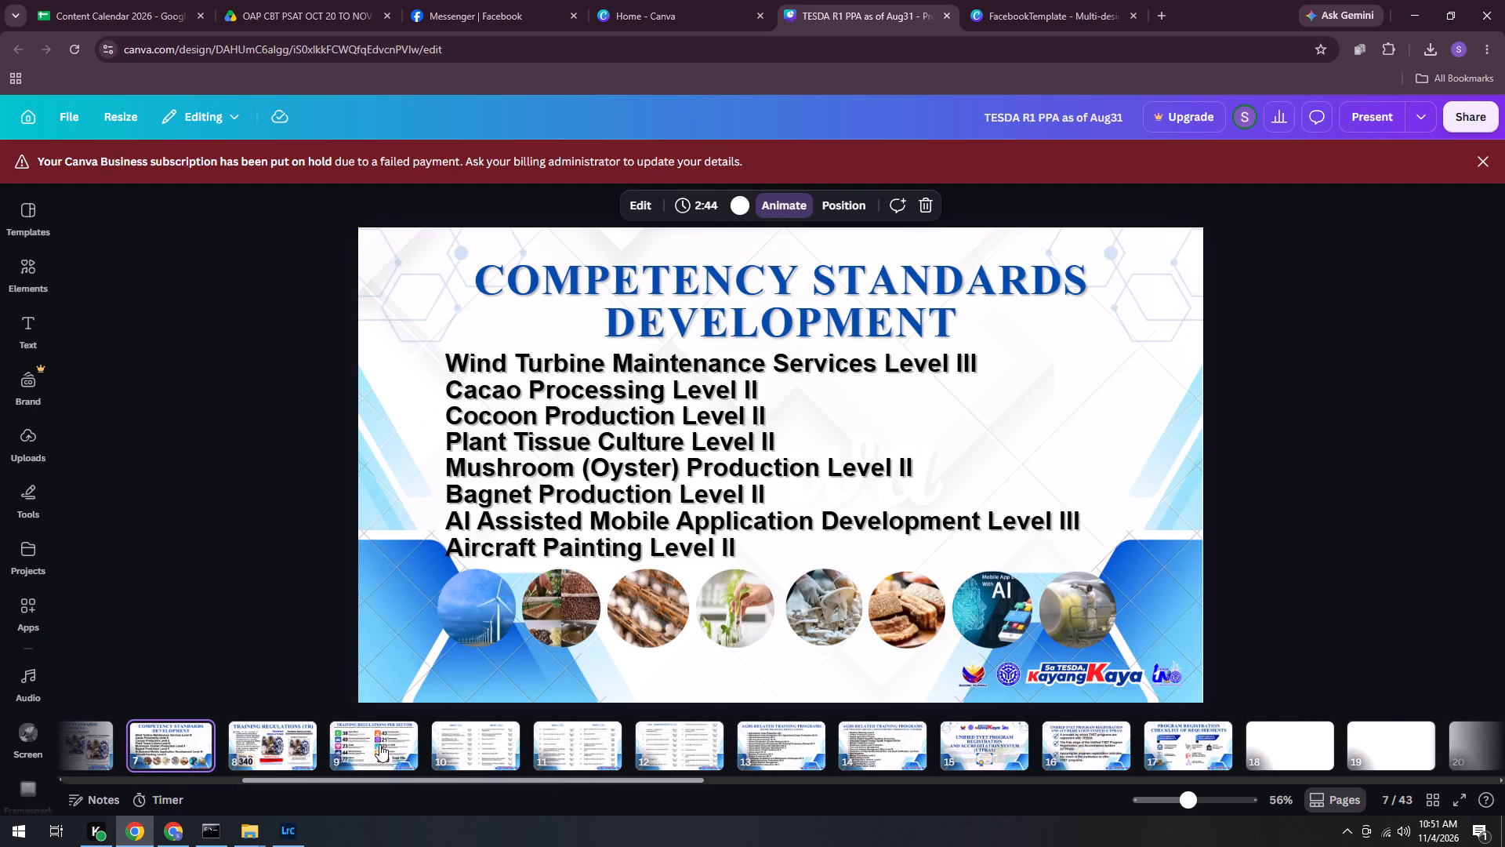
{"action": "left_click", "coordinate": [379, 744]}
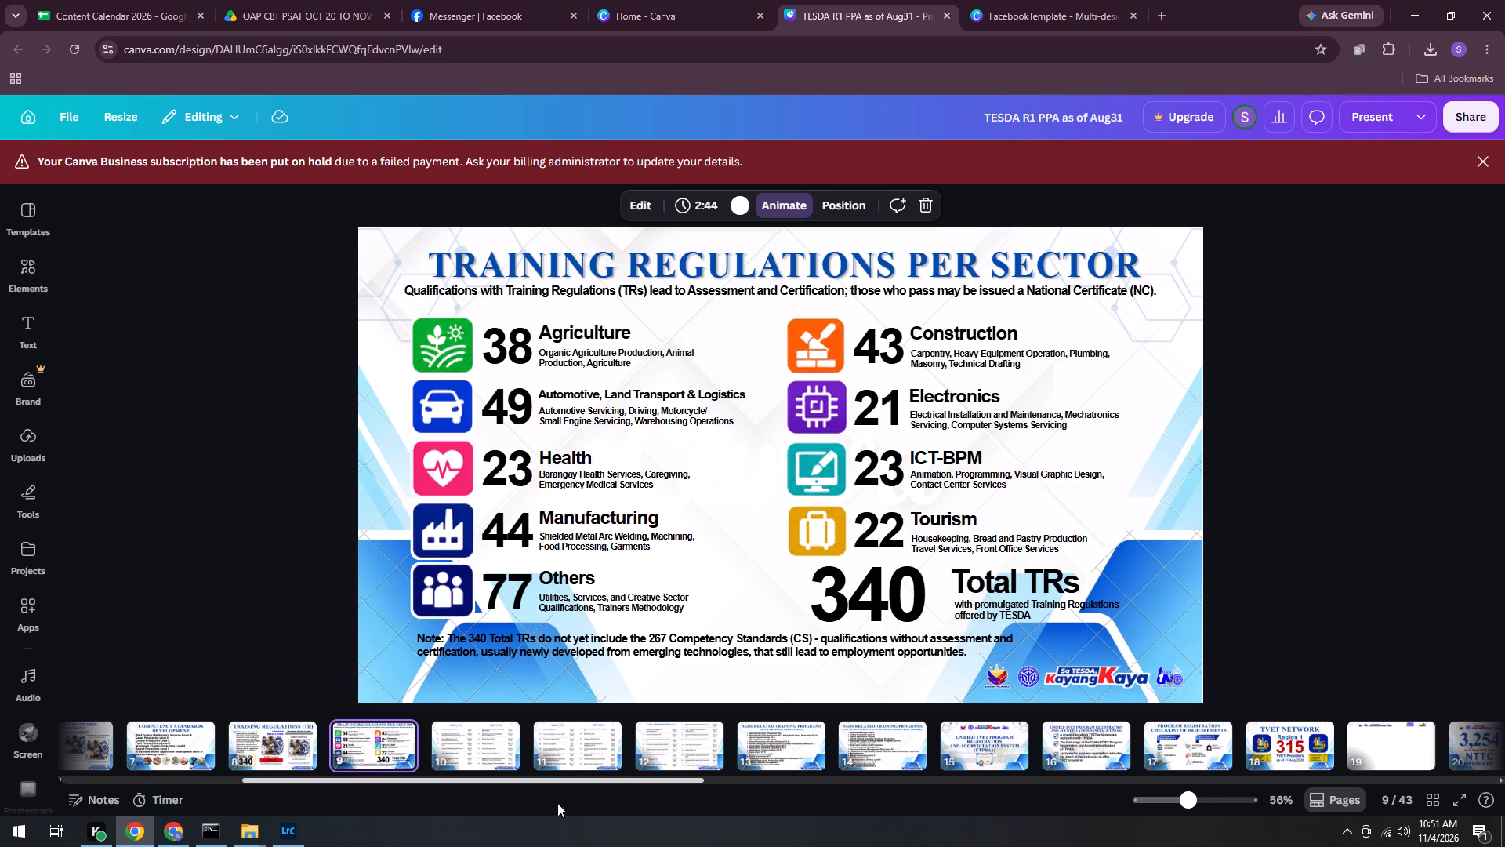
Examine the dates and figures on slide 20 (NTTC holders), 26 (EBET & MCC) and 22 (diploma programs), and browse toward the last slides.
{"action": "left_click_drag", "start_coordinate": [553, 780], "coordinate": [784, 802]}
{"action": "left_click", "coordinate": [763, 754]}
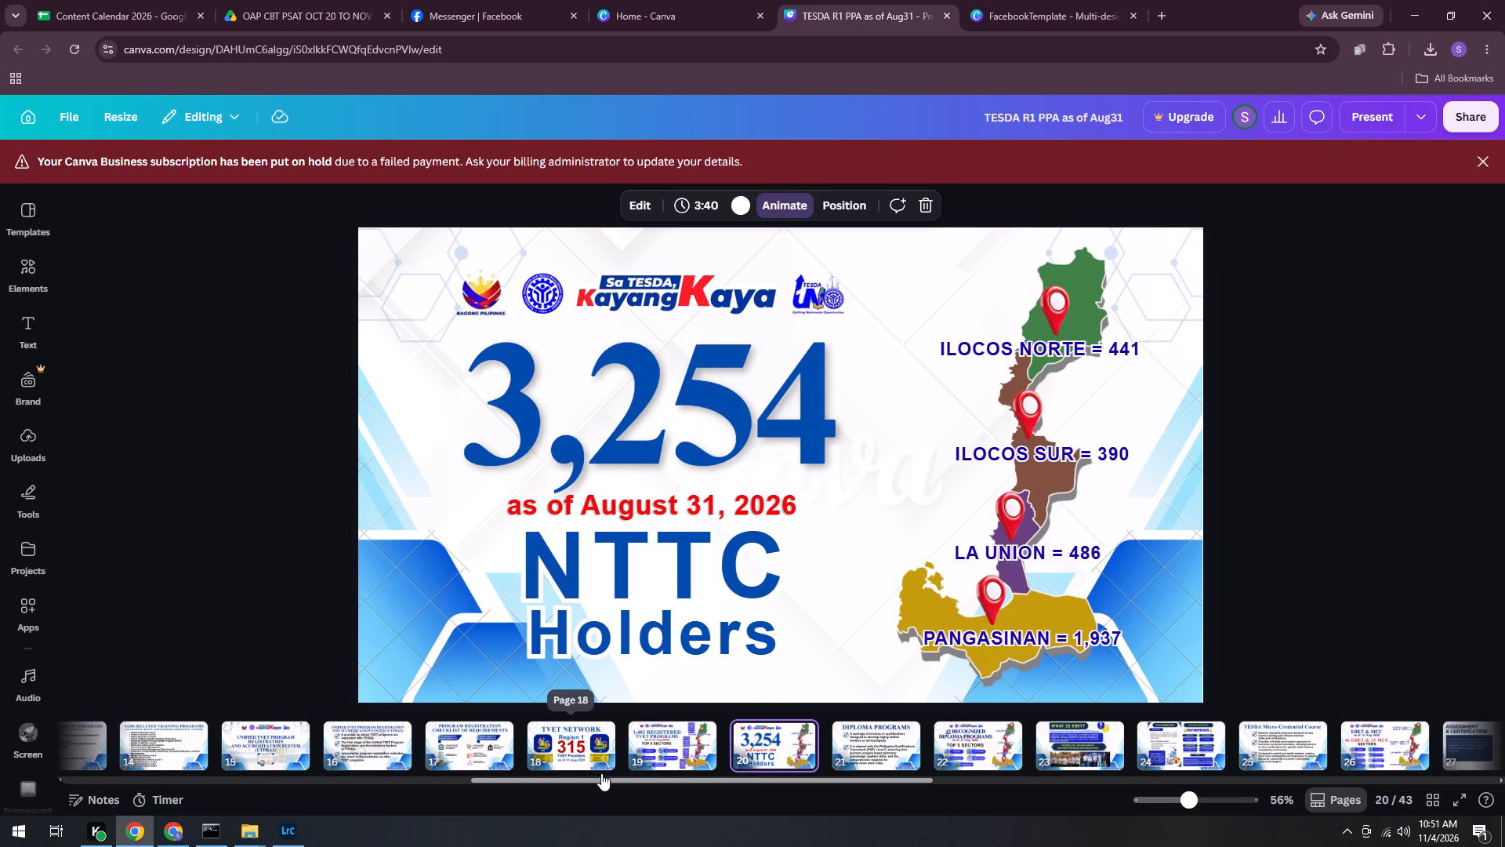
{"action": "left_click_drag", "start_coordinate": [602, 780], "coordinate": [738, 784]}
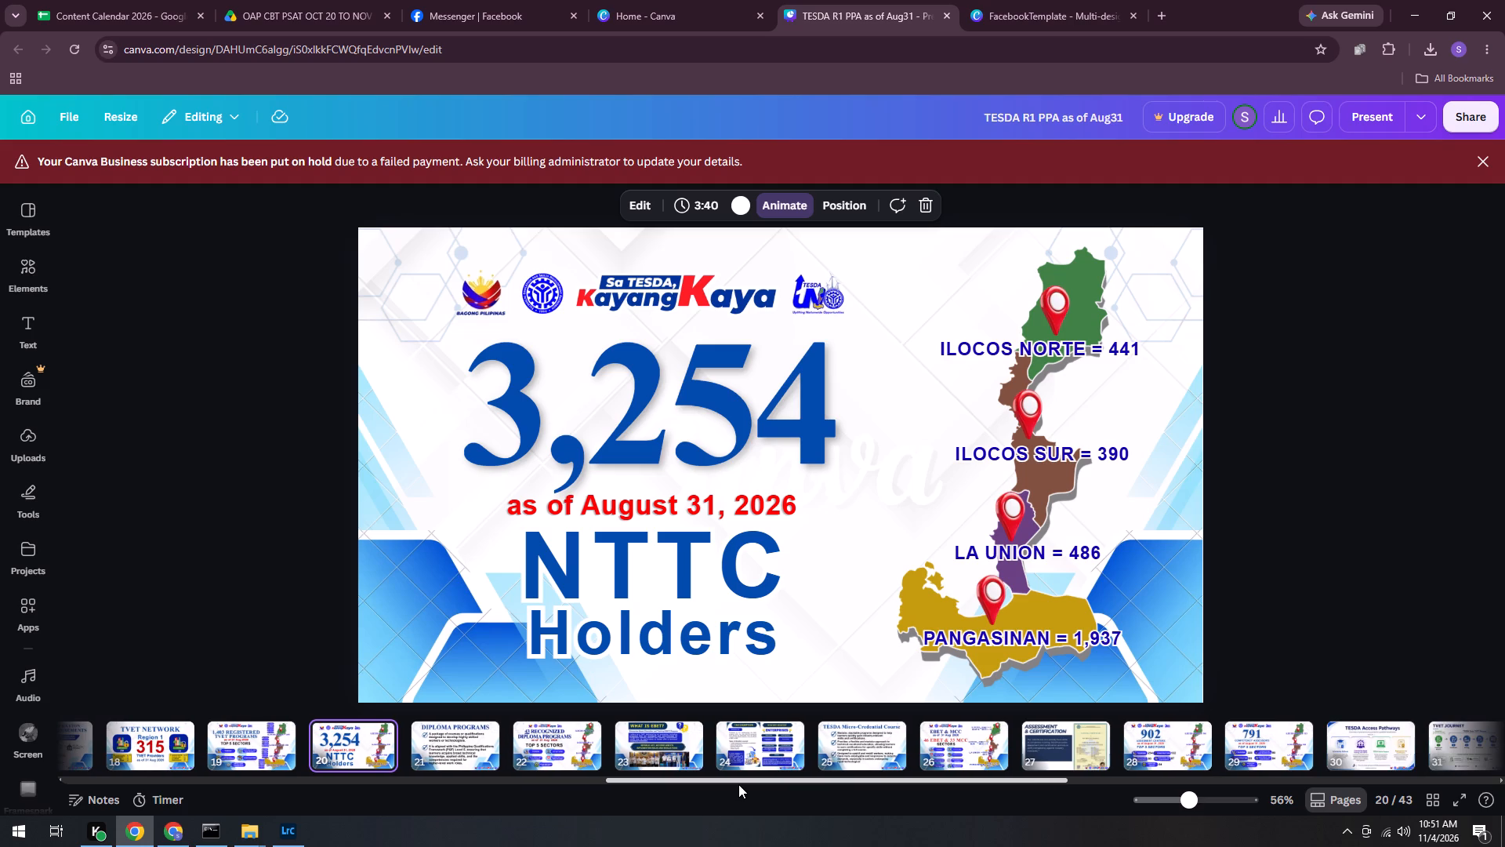
{"action": "left_click_drag", "start_coordinate": [738, 784], "coordinate": [796, 791]}
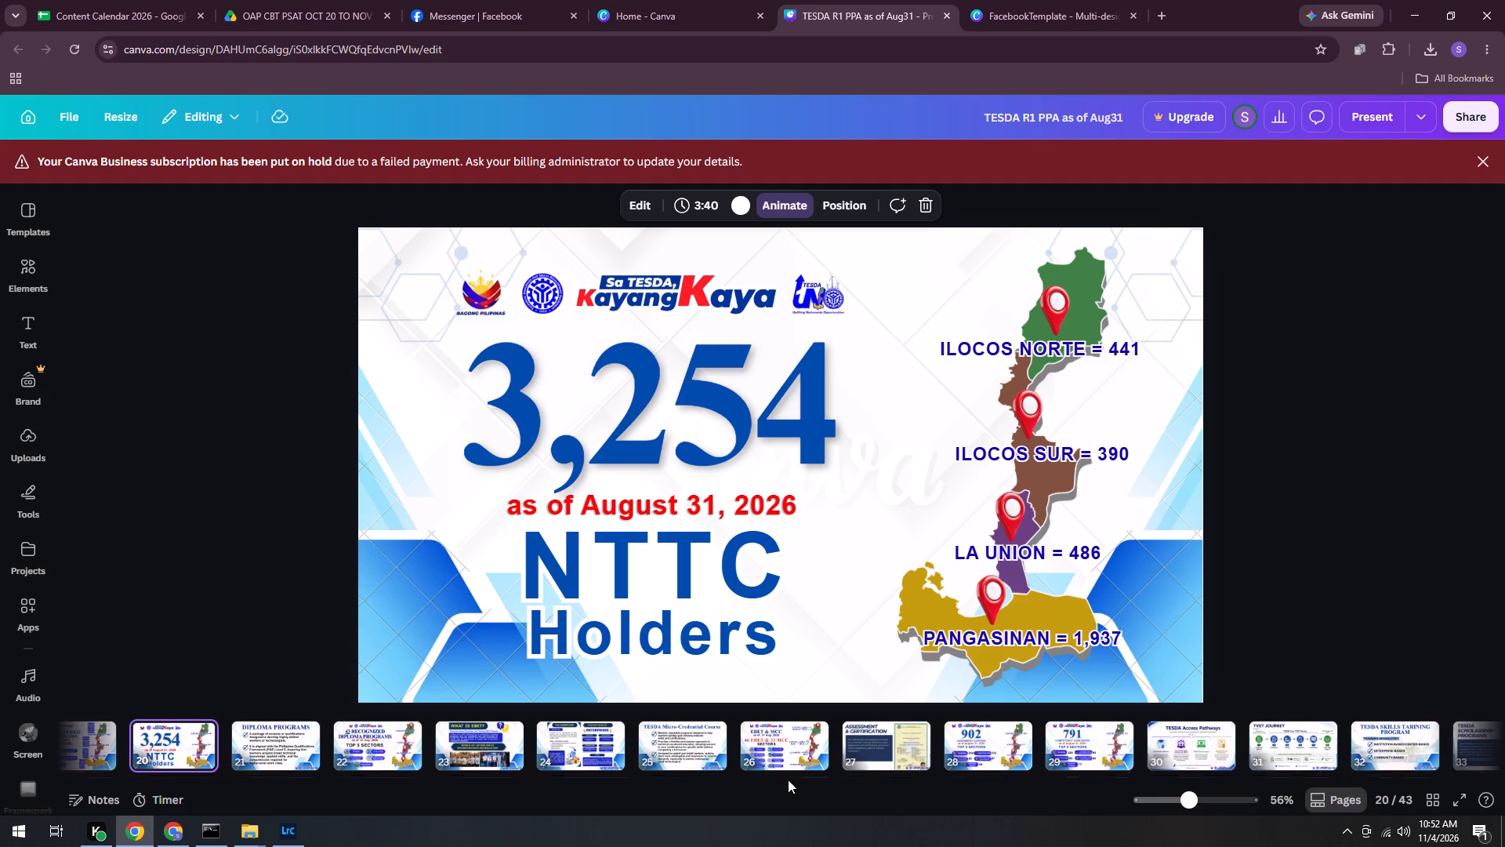
{"action": "left_click", "coordinate": [787, 765]}
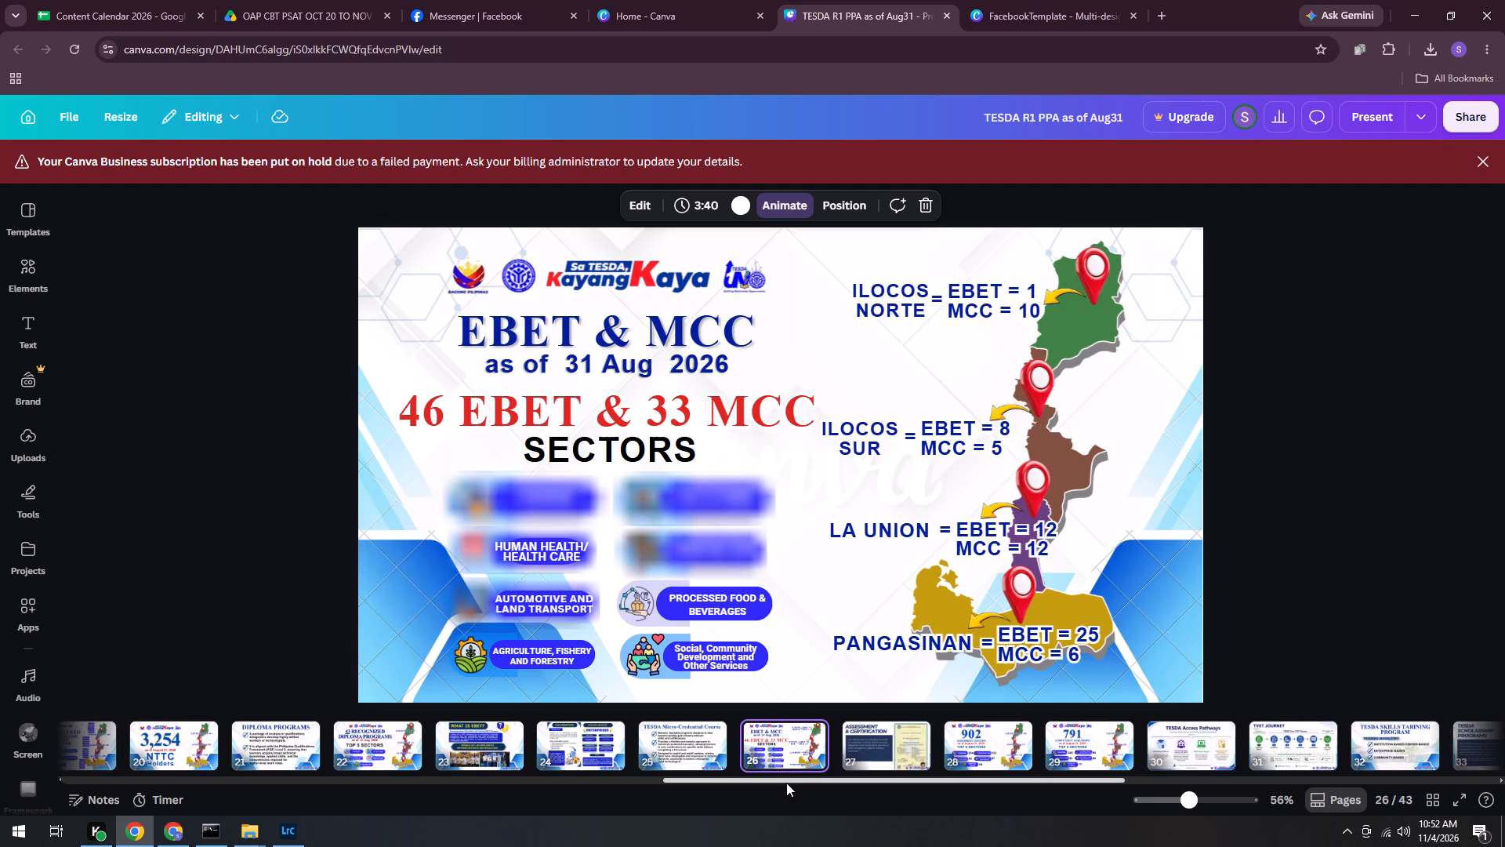
{"action": "left_click", "coordinate": [785, 781]}
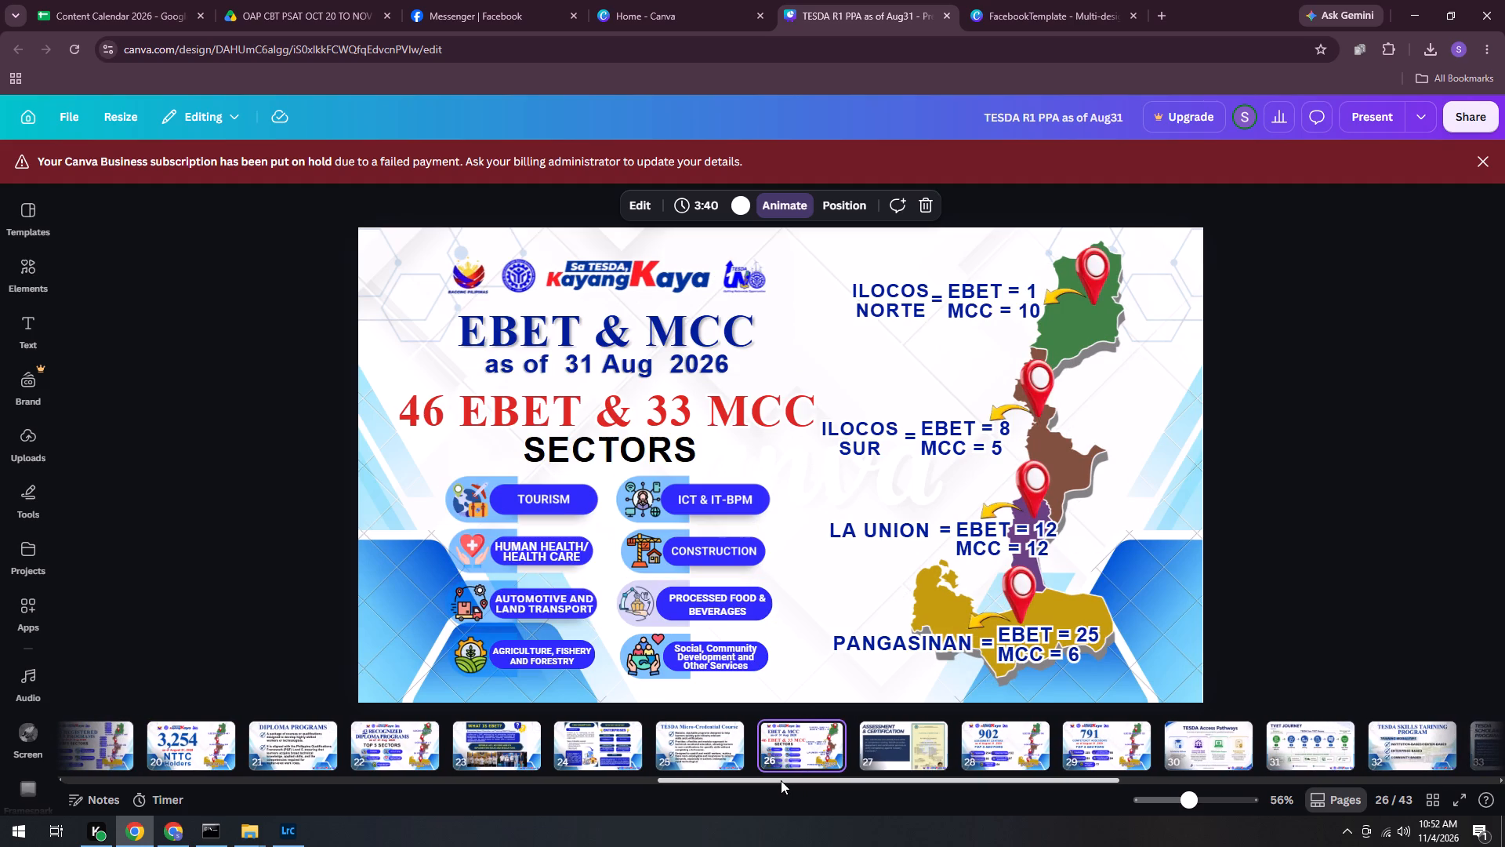
{"action": "left_click", "coordinate": [394, 746]}
{"action": "left_click", "coordinate": [400, 750]}
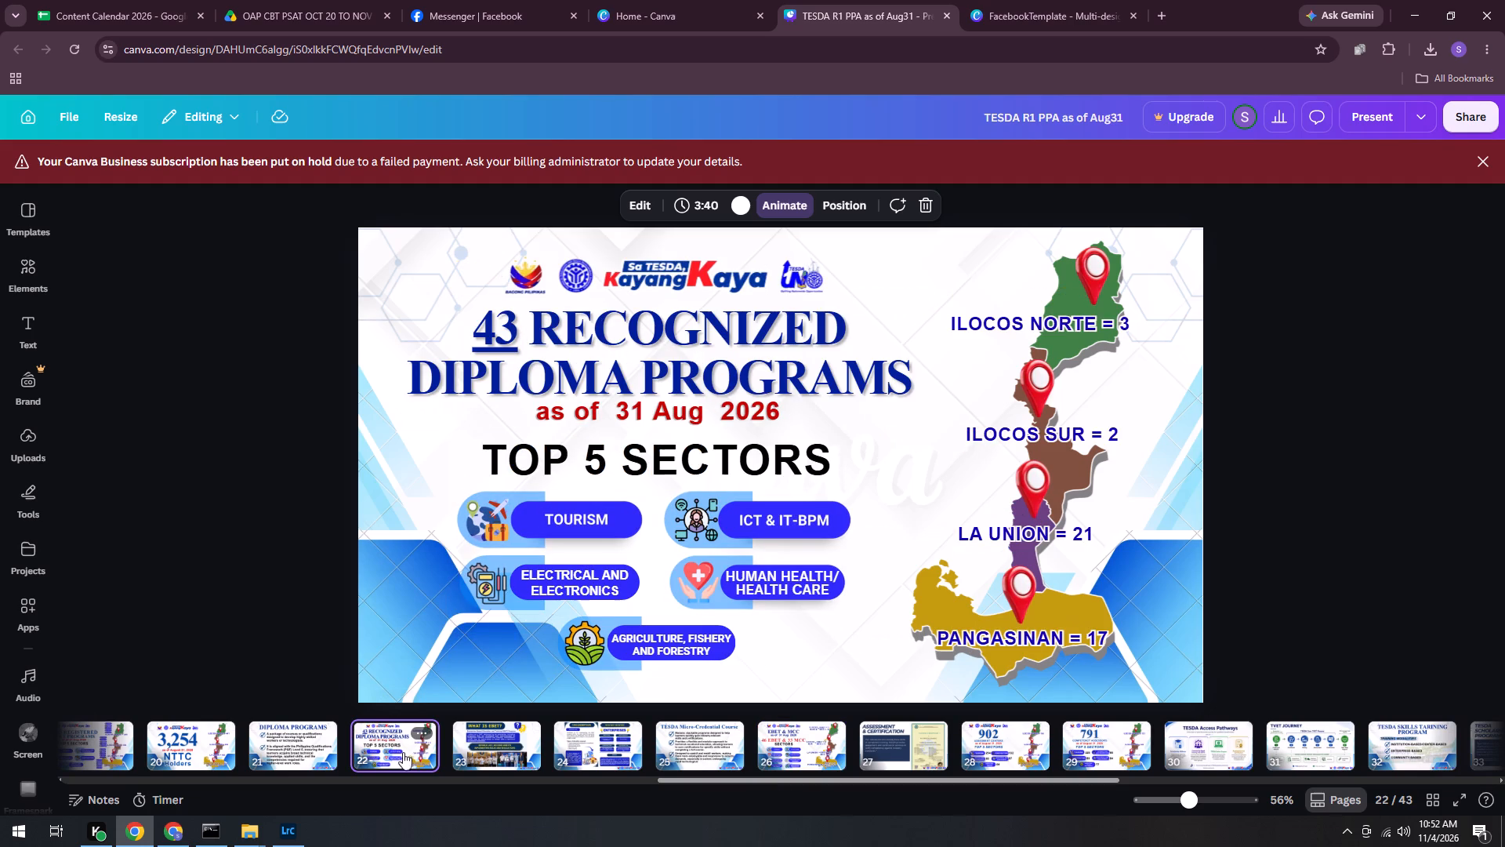
{"action": "left_click", "coordinate": [958, 772]}
{"action": "left_click_drag", "start_coordinate": [959, 782], "coordinate": [1057, 782]}
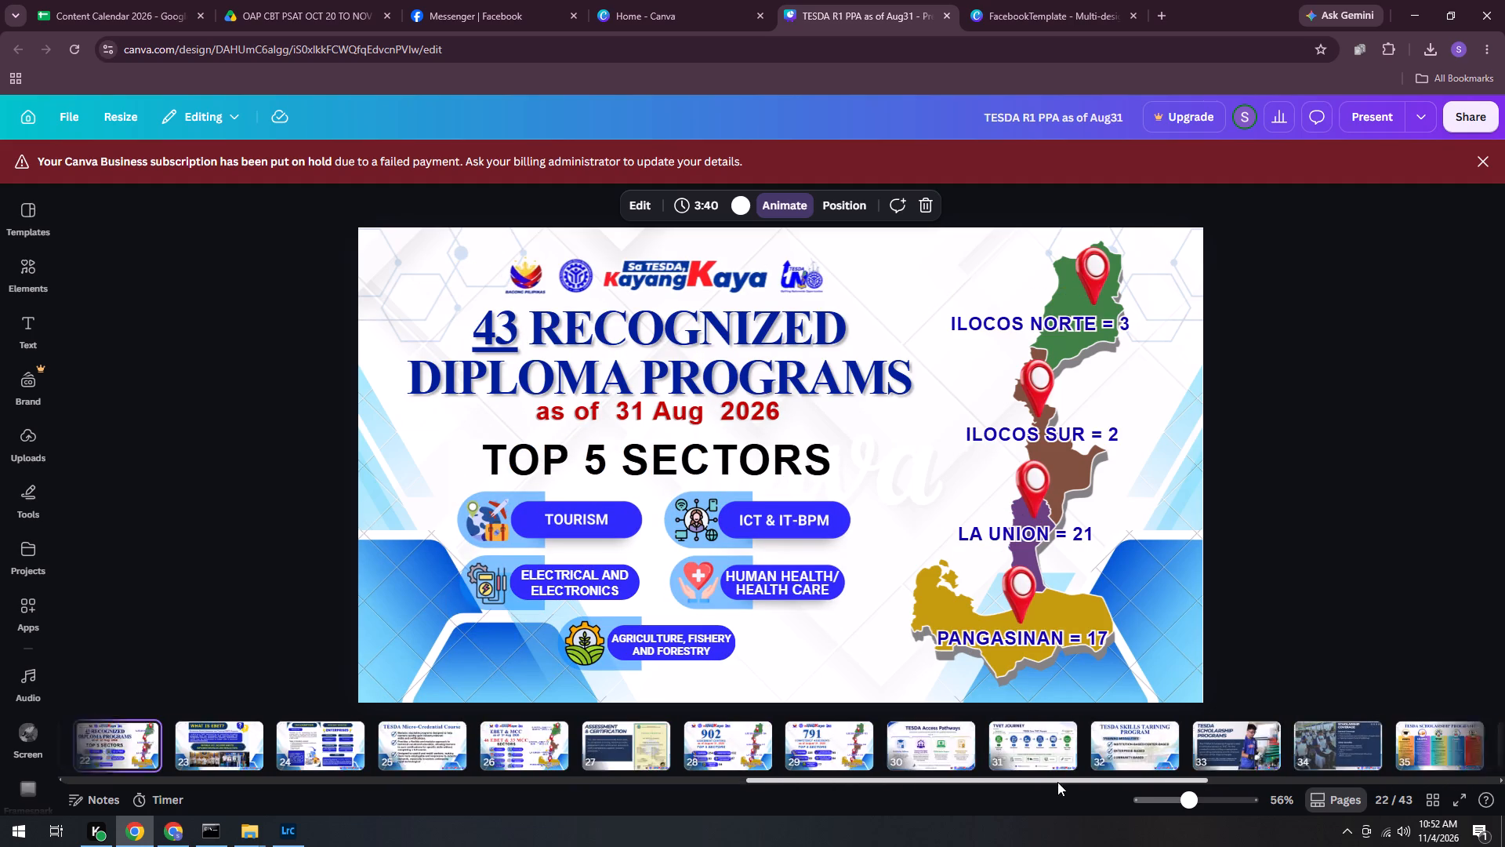
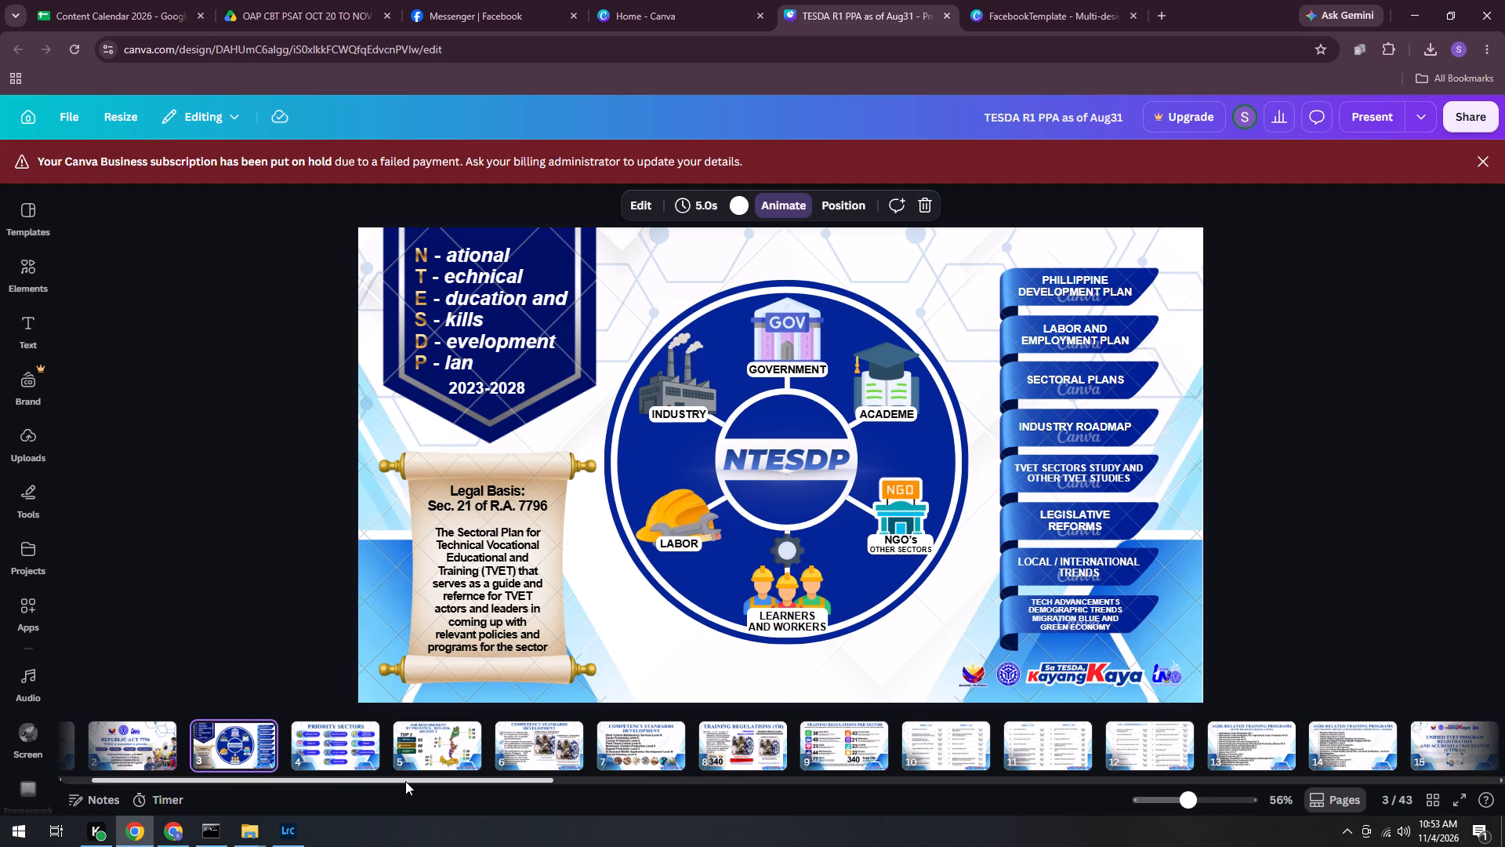
{"action": "left_click_drag", "start_coordinate": [405, 781], "coordinate": [447, 780]}
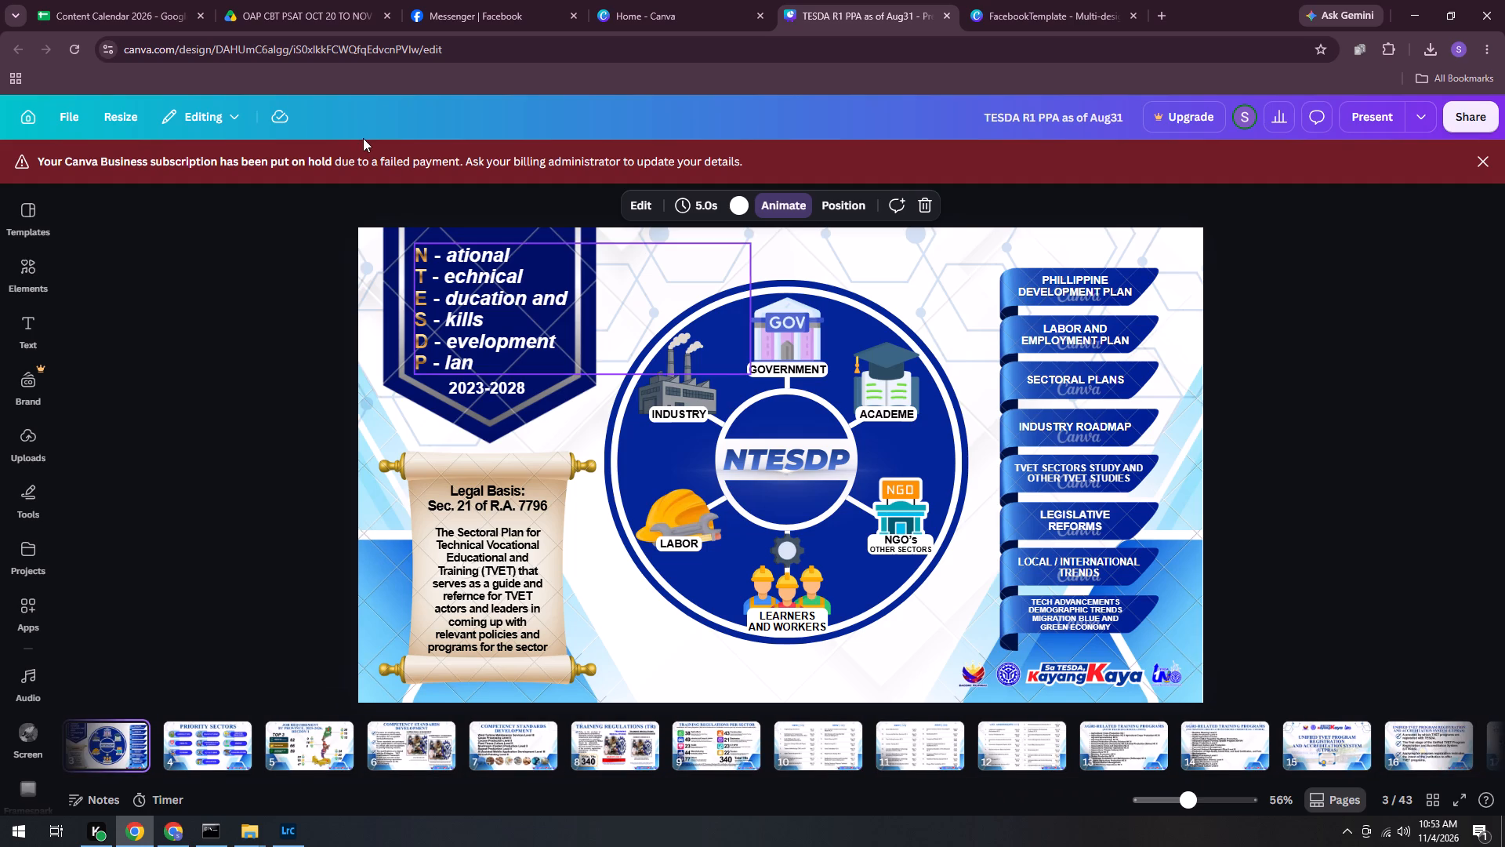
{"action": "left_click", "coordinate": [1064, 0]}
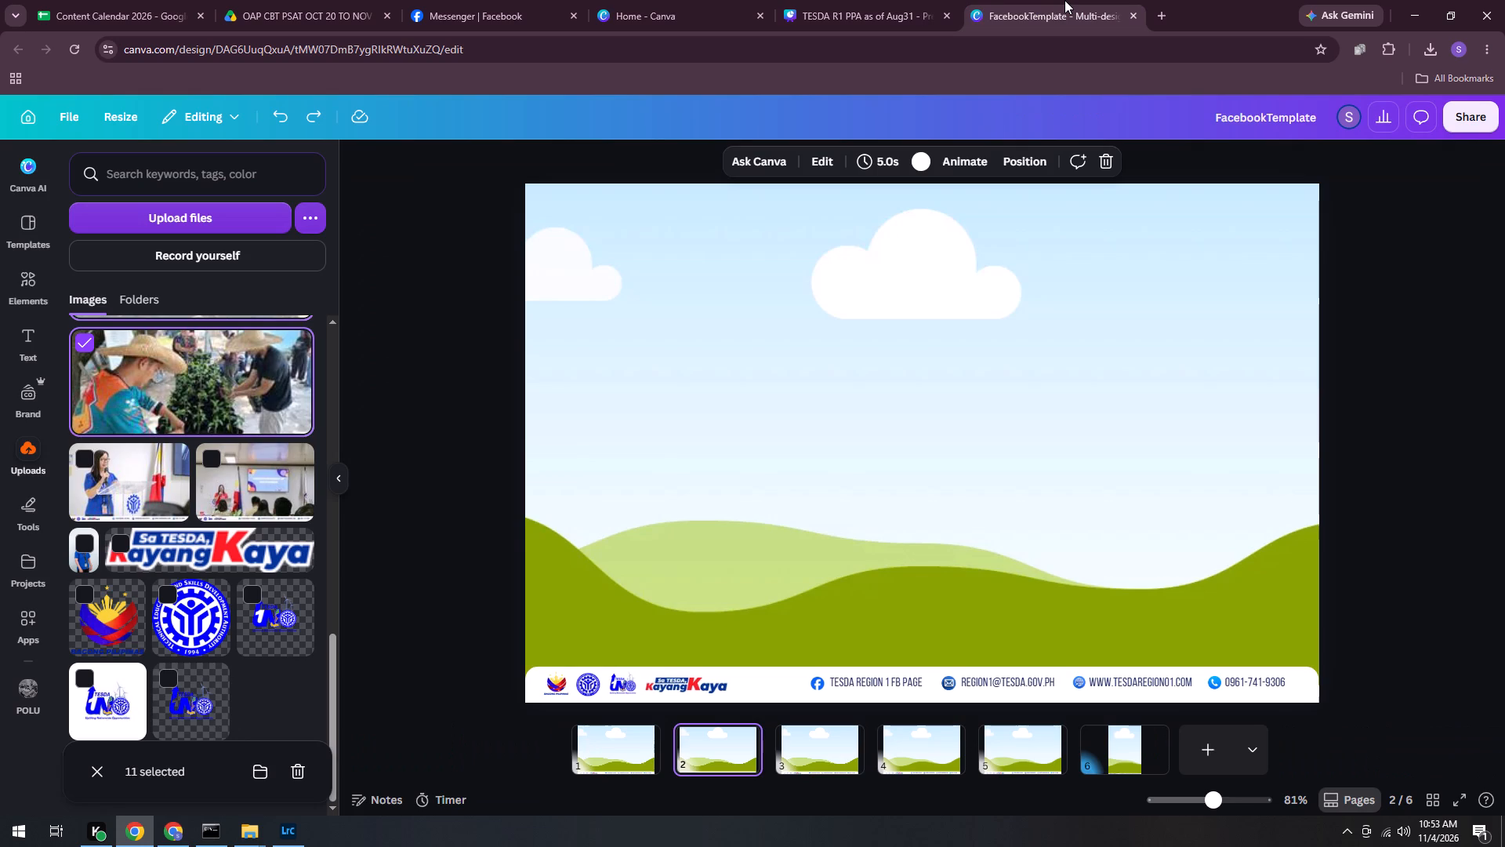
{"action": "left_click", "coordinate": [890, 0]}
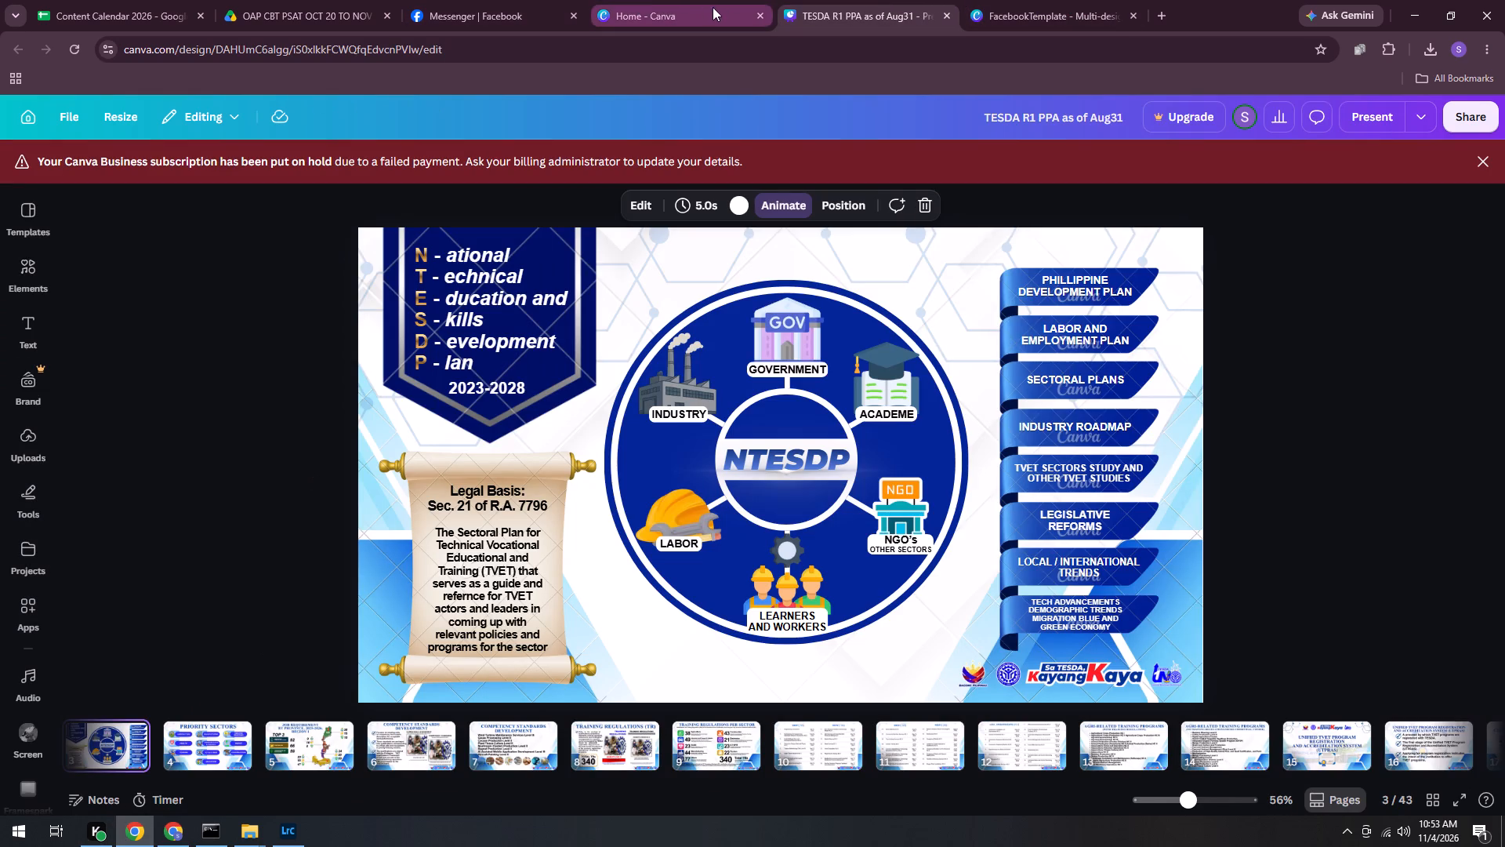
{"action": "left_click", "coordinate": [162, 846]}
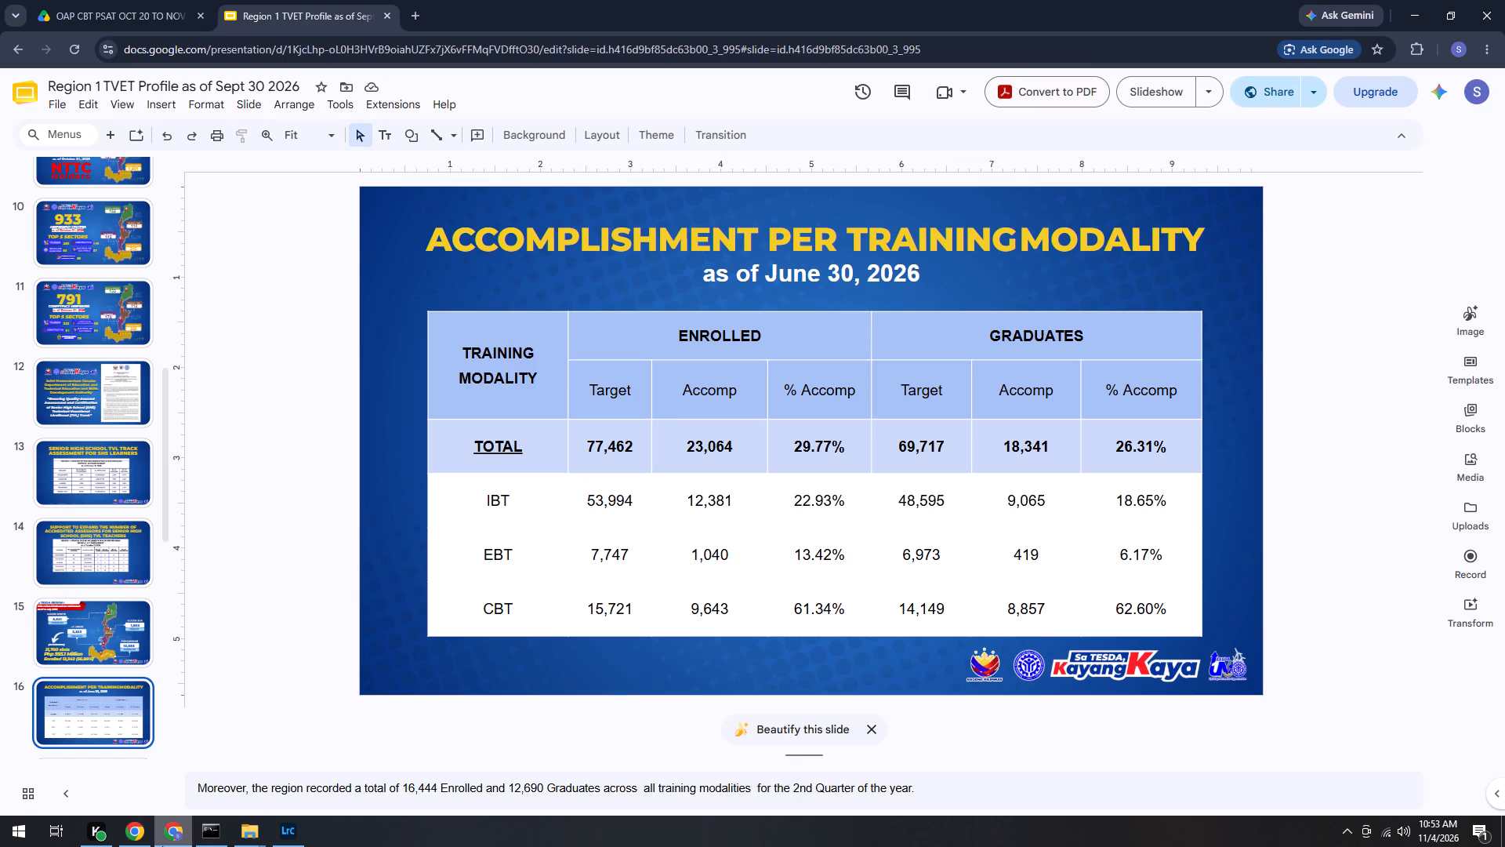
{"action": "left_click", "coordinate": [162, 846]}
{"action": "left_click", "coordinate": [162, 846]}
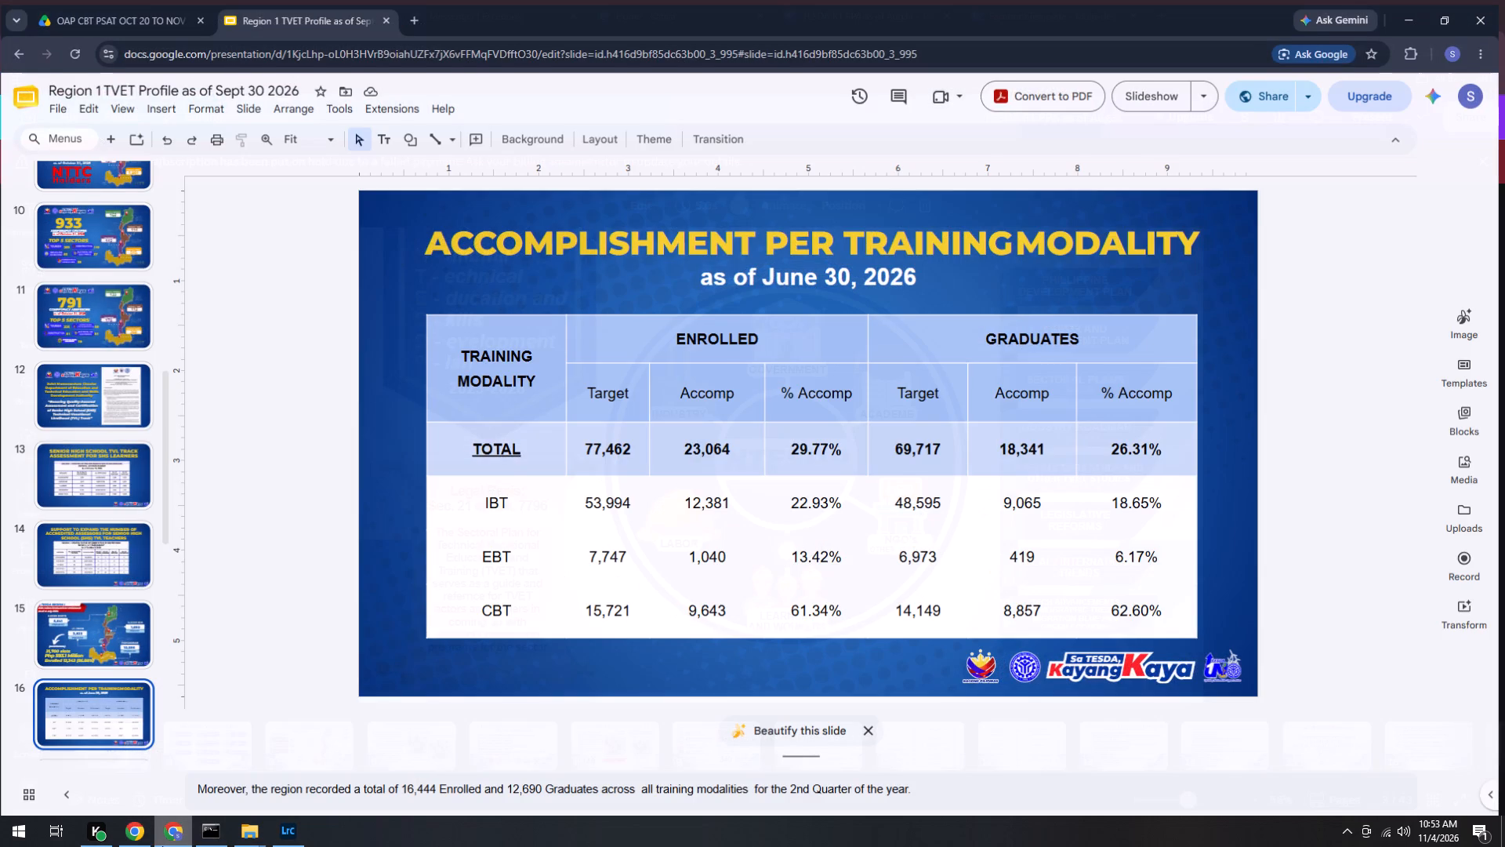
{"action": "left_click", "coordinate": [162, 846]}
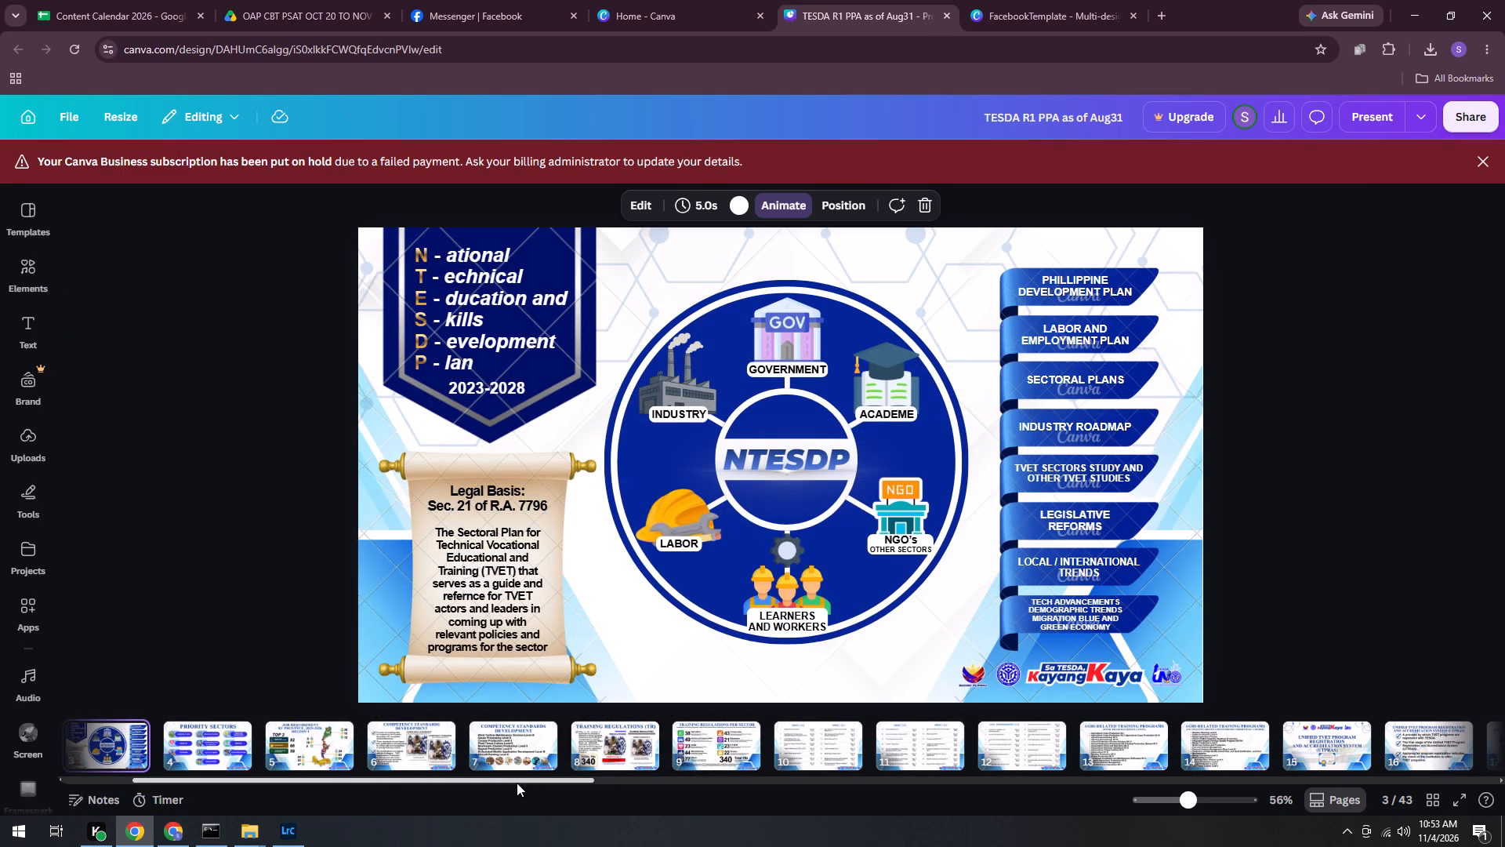
Browse the slide thumbnails through to slide 43, and close the TESDA R1 PPA as of Aug31 deck.
{"action": "left_click_drag", "start_coordinate": [517, 783], "coordinate": [902, 790]}
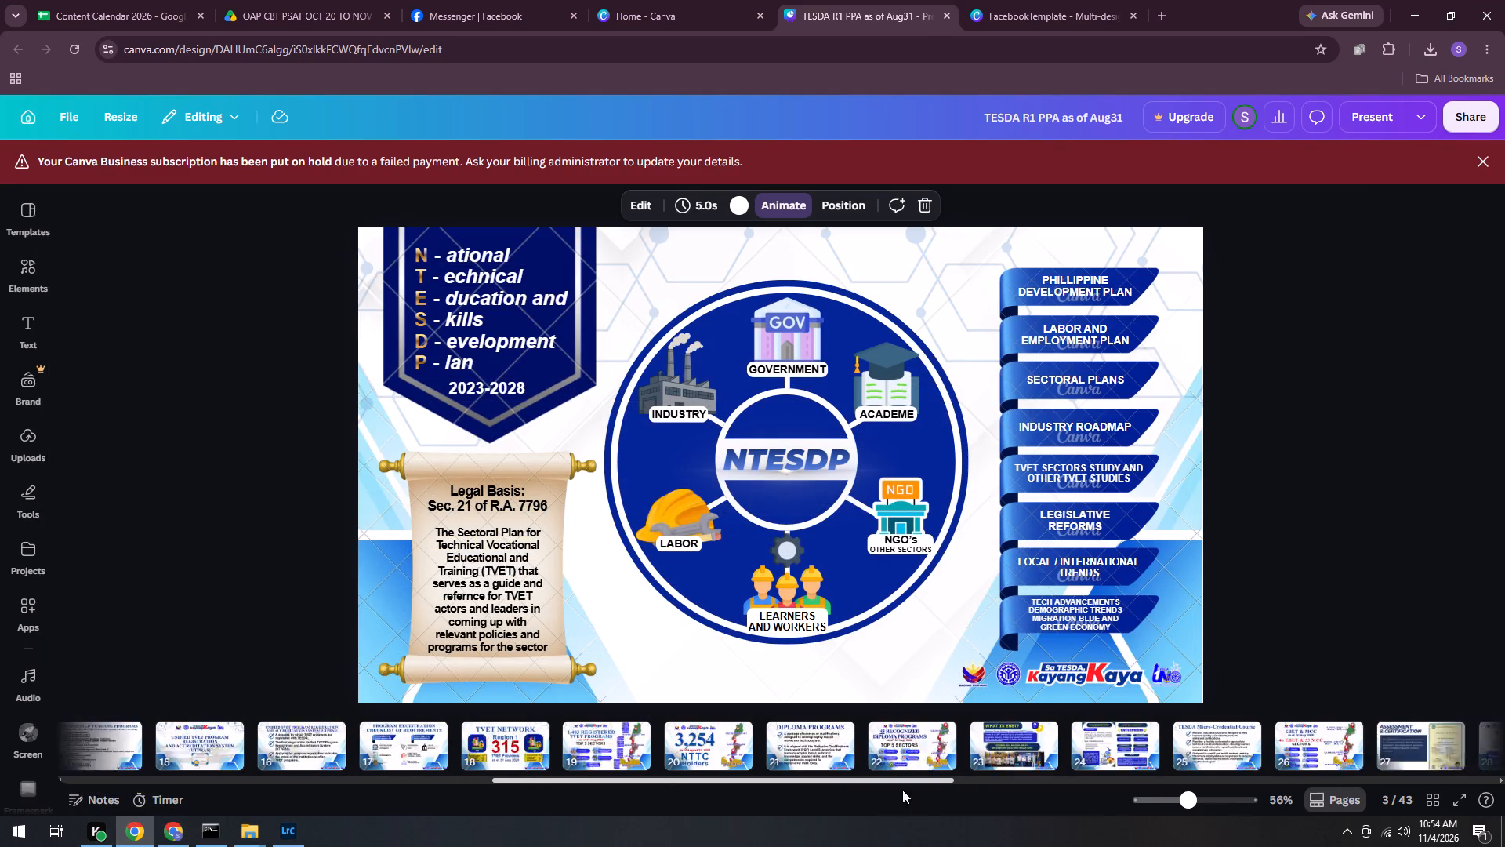
{"action": "left_click_drag", "start_coordinate": [902, 790], "coordinate": [1182, 791]}
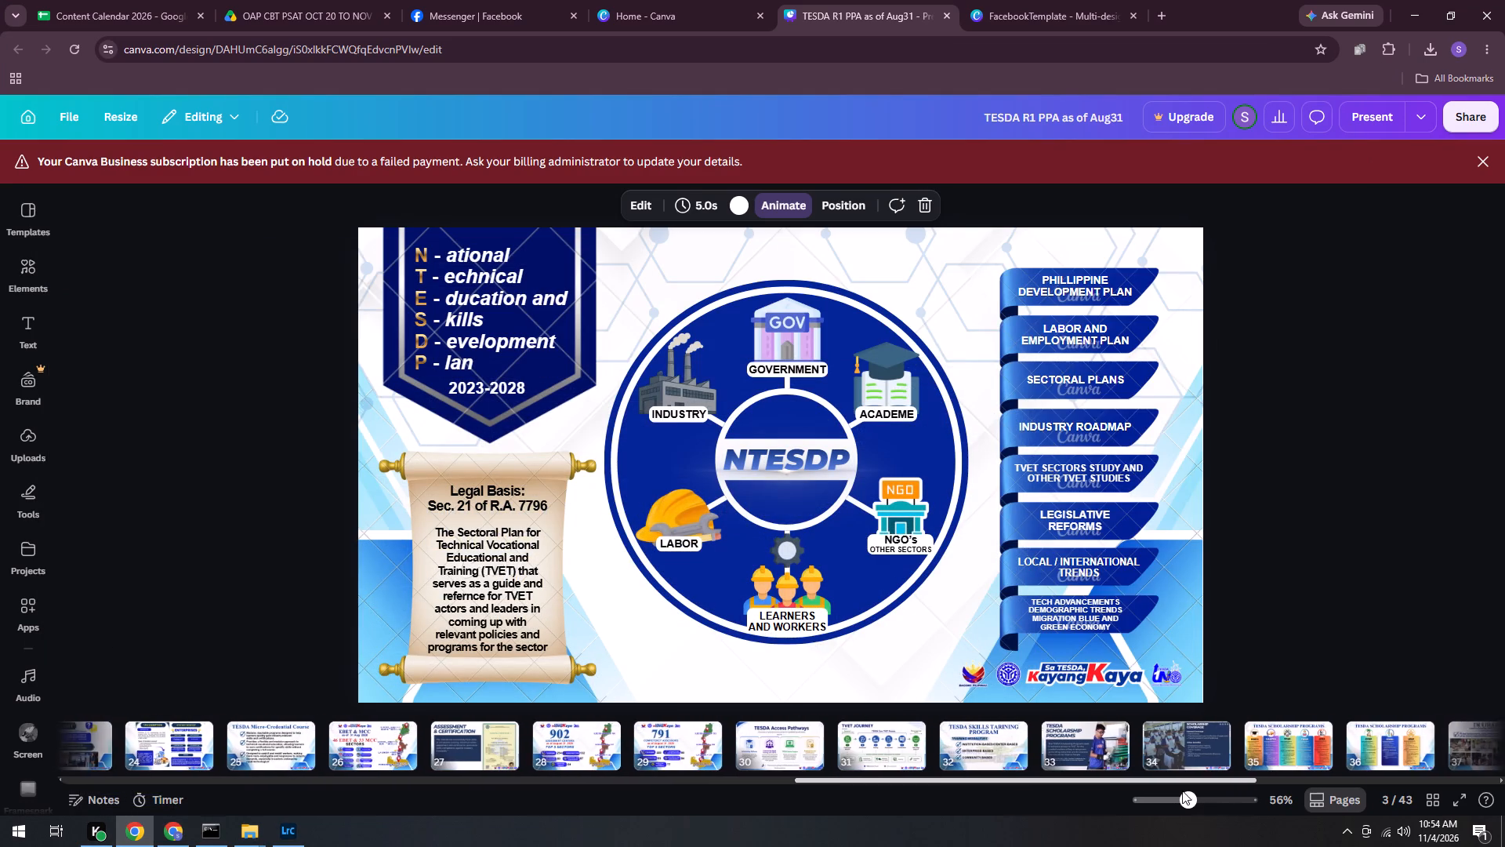
{"action": "left_click_drag", "start_coordinate": [1182, 791], "coordinate": [1450, 807]}
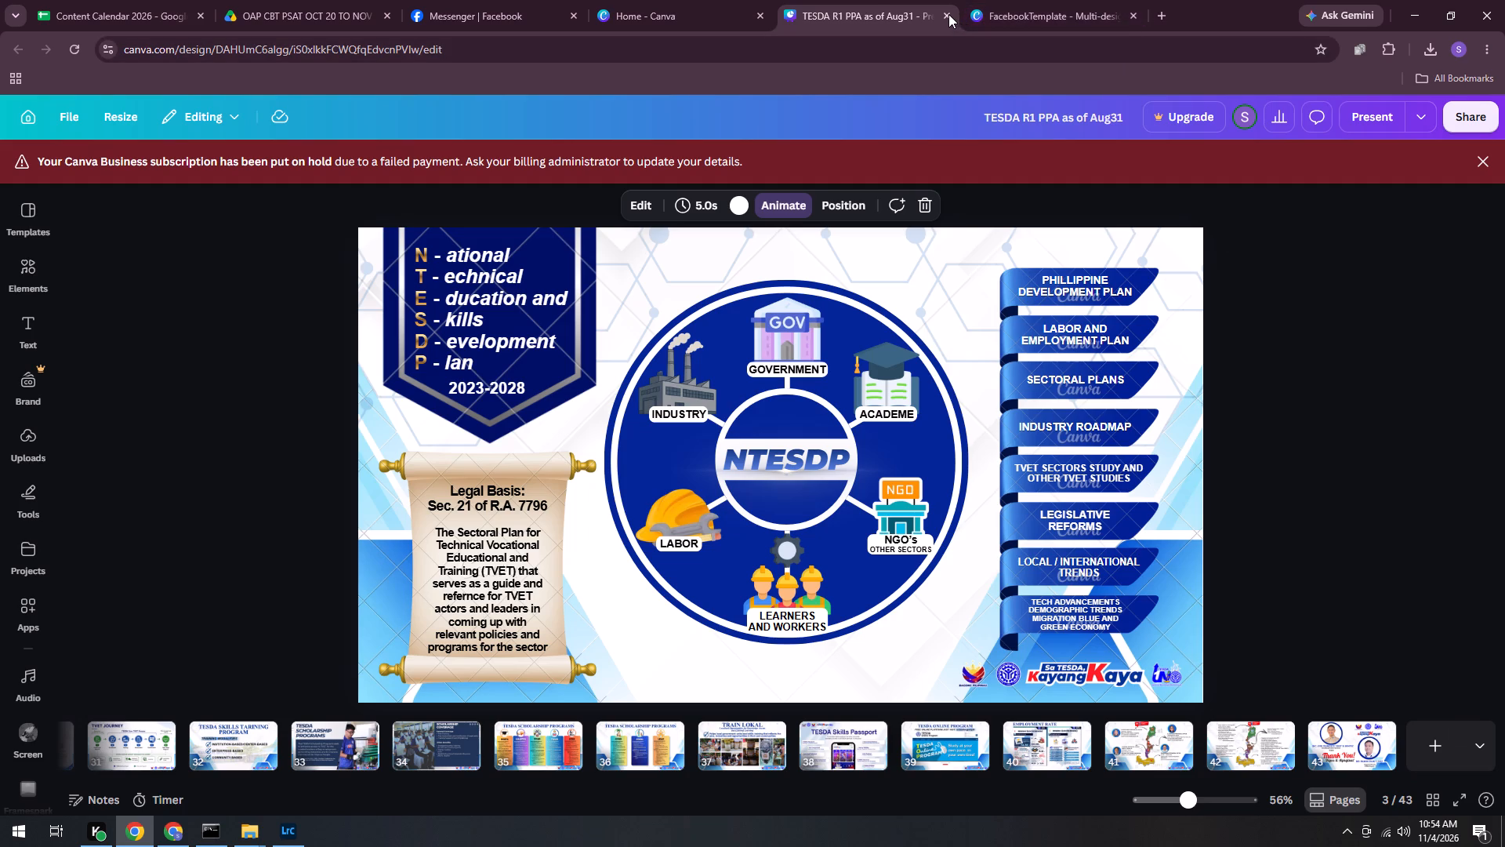
{"action": "left_click", "coordinate": [948, 14]}
Look through the expanded list of recent designs on the Canva home page.
{"action": "left_click", "coordinate": [626, 0]}
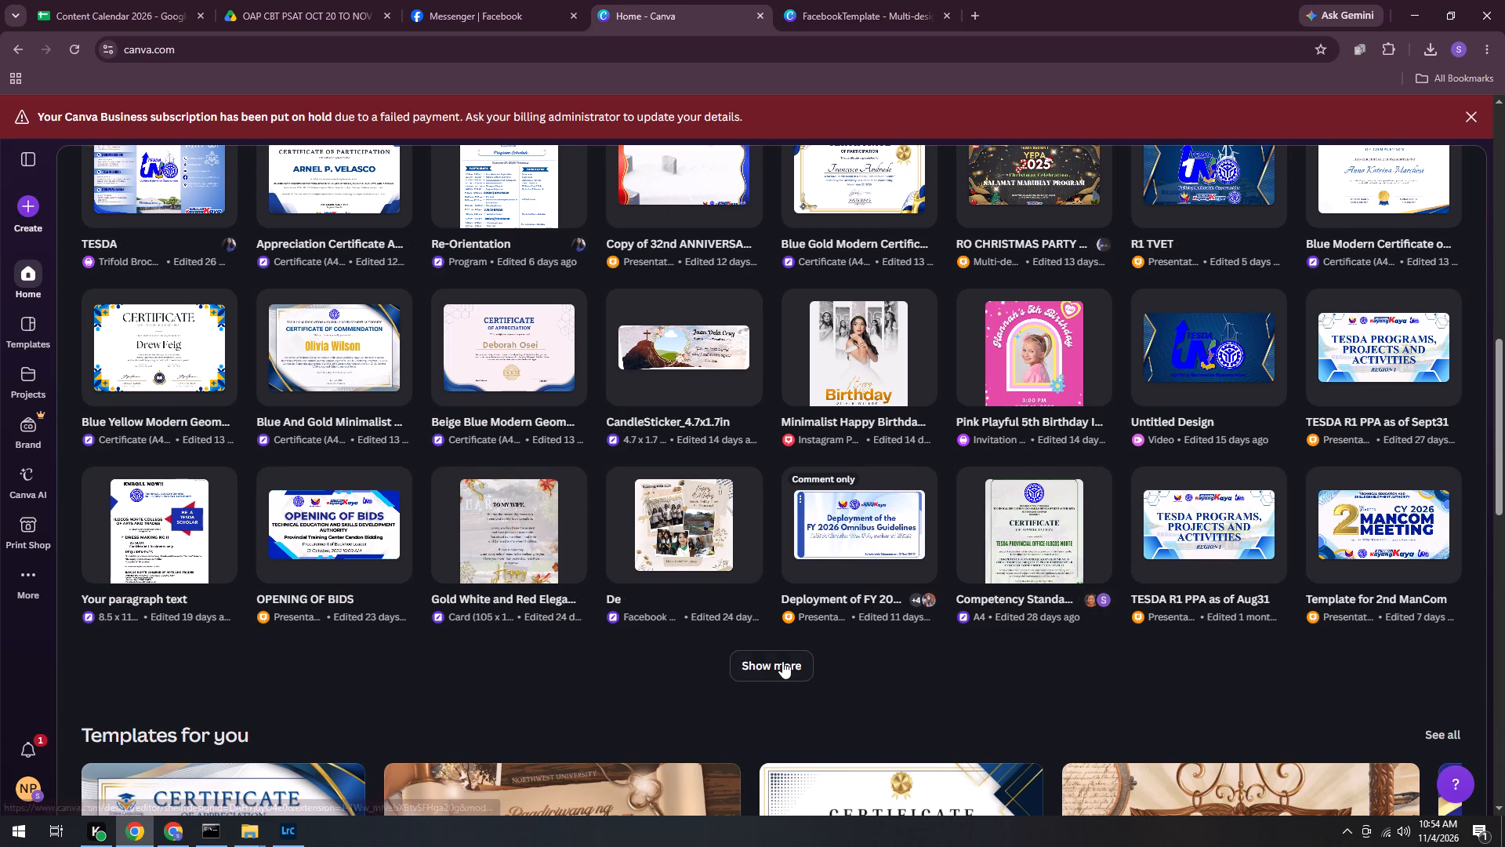
{"action": "left_click", "coordinate": [782, 661]}
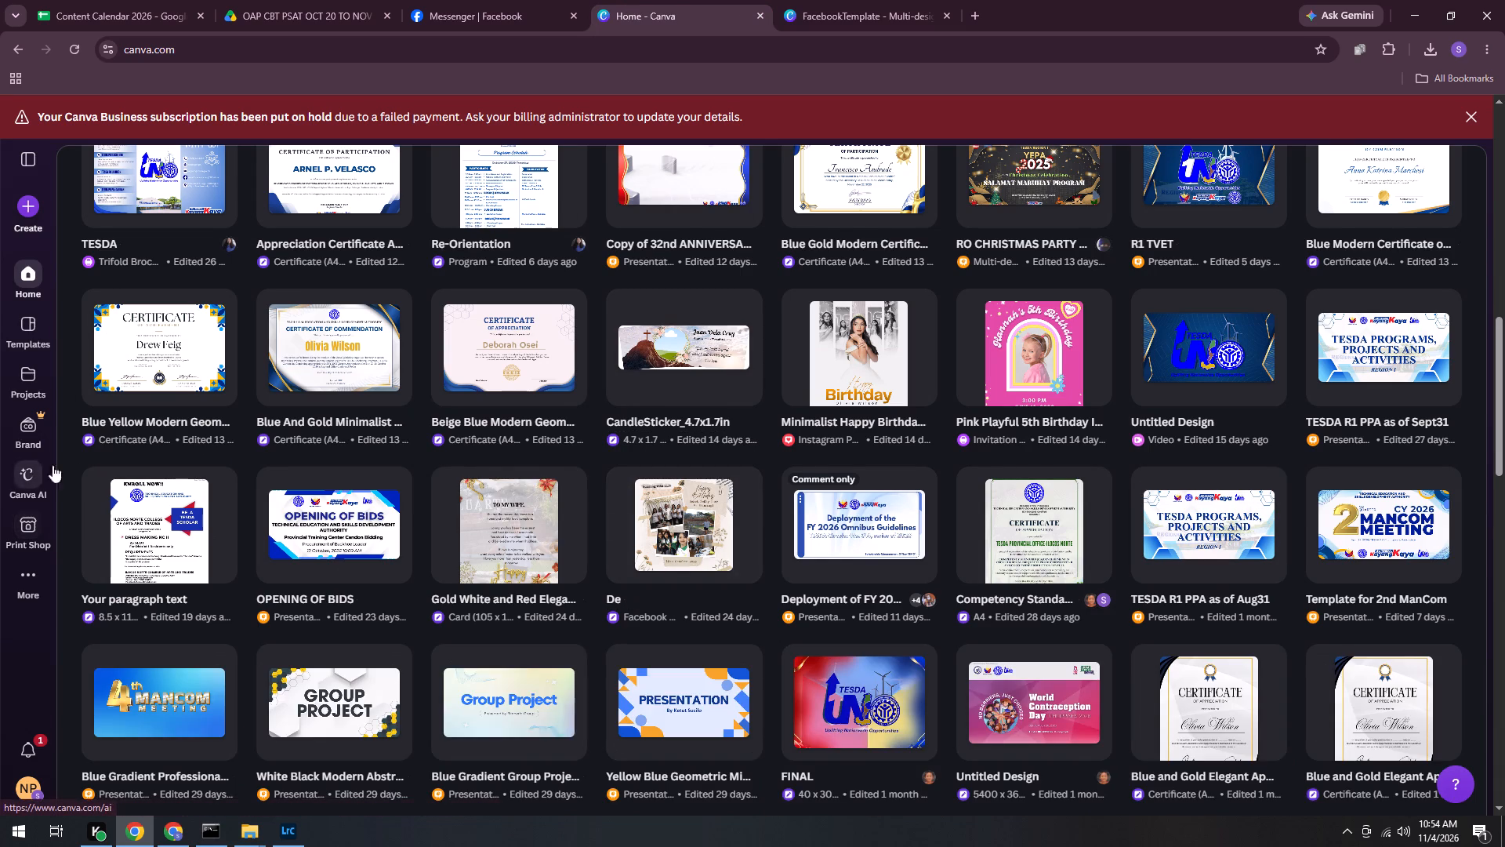
{"action": "scroll", "coordinate": [238, 507], "scroll_direction": "up", "scroll_amount": 4}
{"action": "scroll", "coordinate": [266, 507], "scroll_direction": "down", "scroll_amount": 1}
{"action": "scroll", "coordinate": [276, 507], "scroll_direction": "up", "scroll_amount": 18}
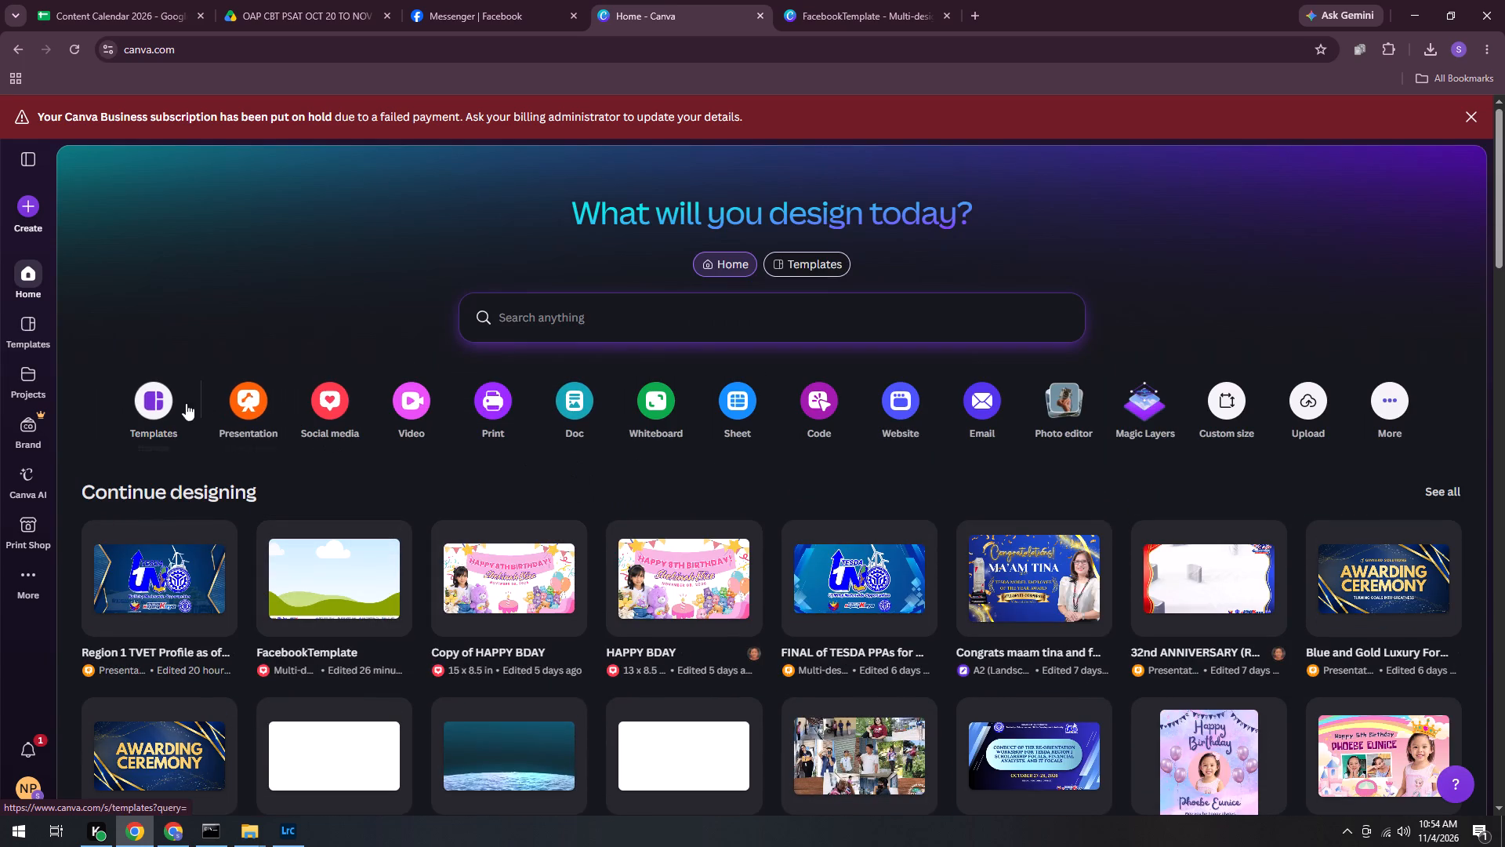
{"action": "left_click", "coordinate": [1394, 394]}
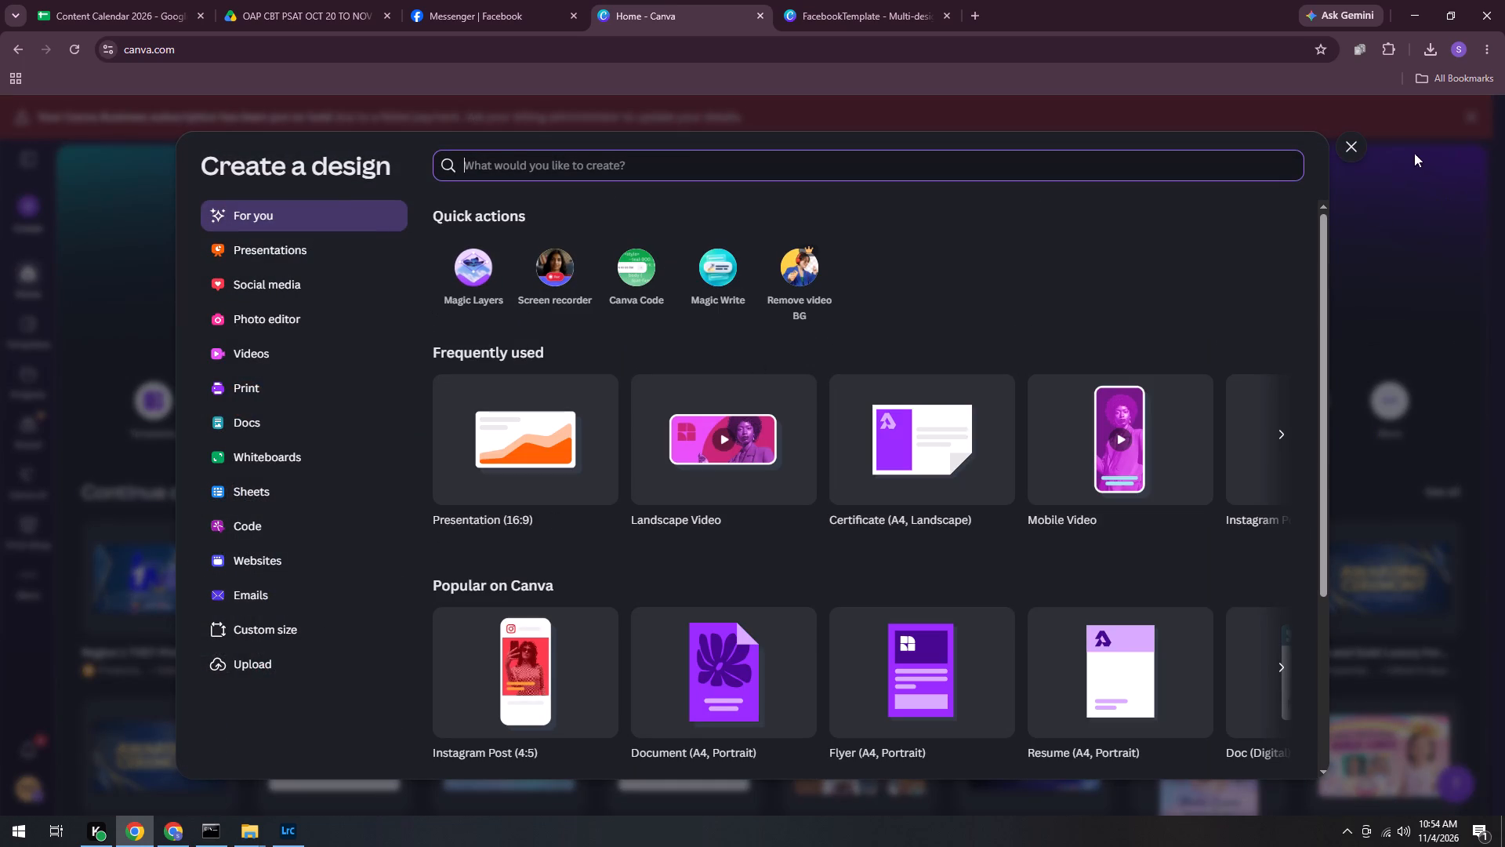
{"action": "left_click", "coordinate": [1363, 147]}
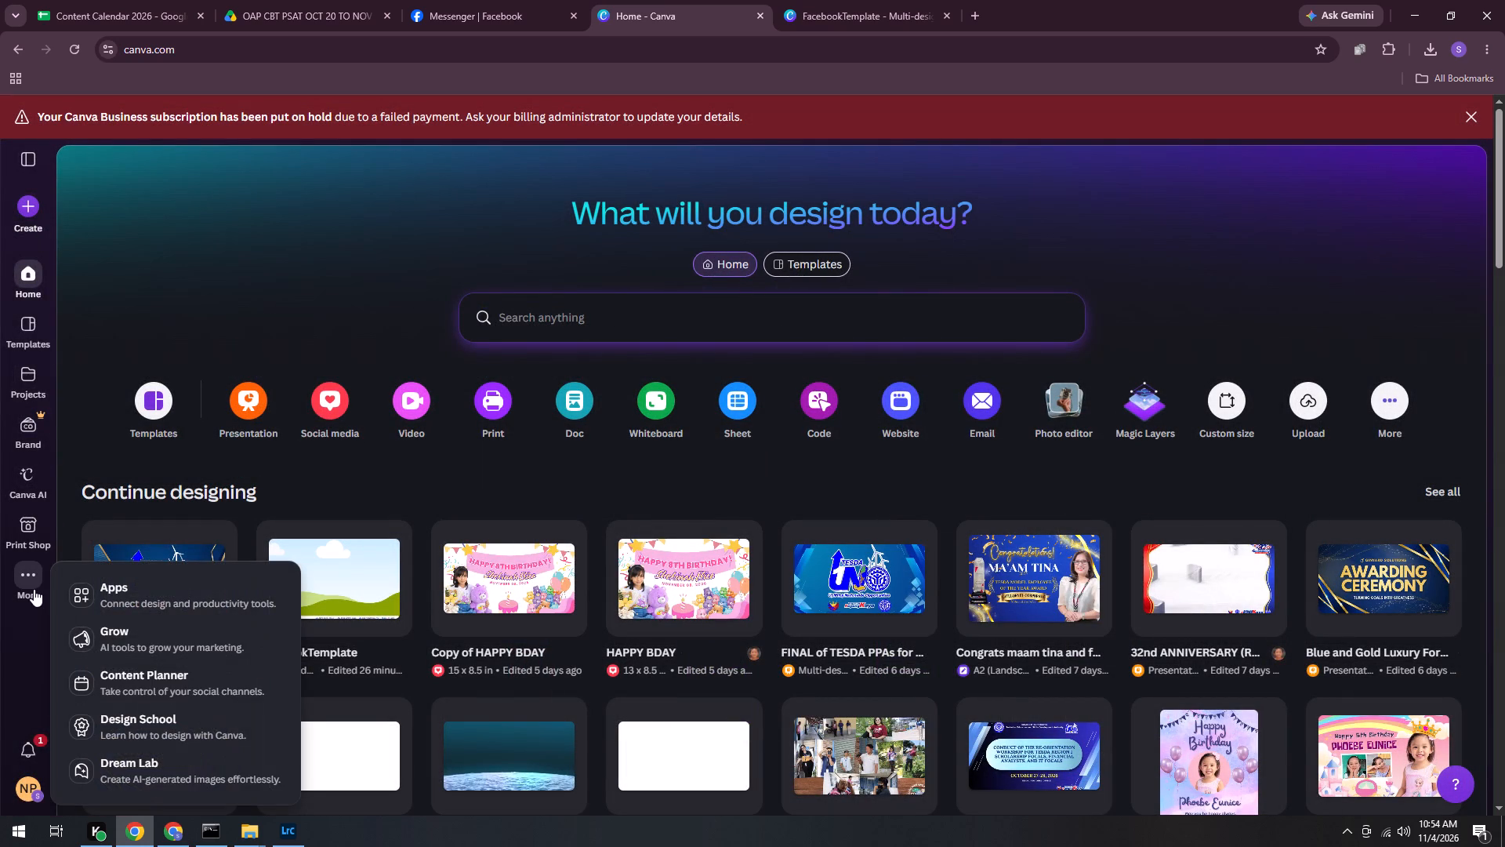
Look through the Canva projects and the contents of the Uploads folder, and return to all projects.
{"action": "left_click", "coordinate": [38, 382]}
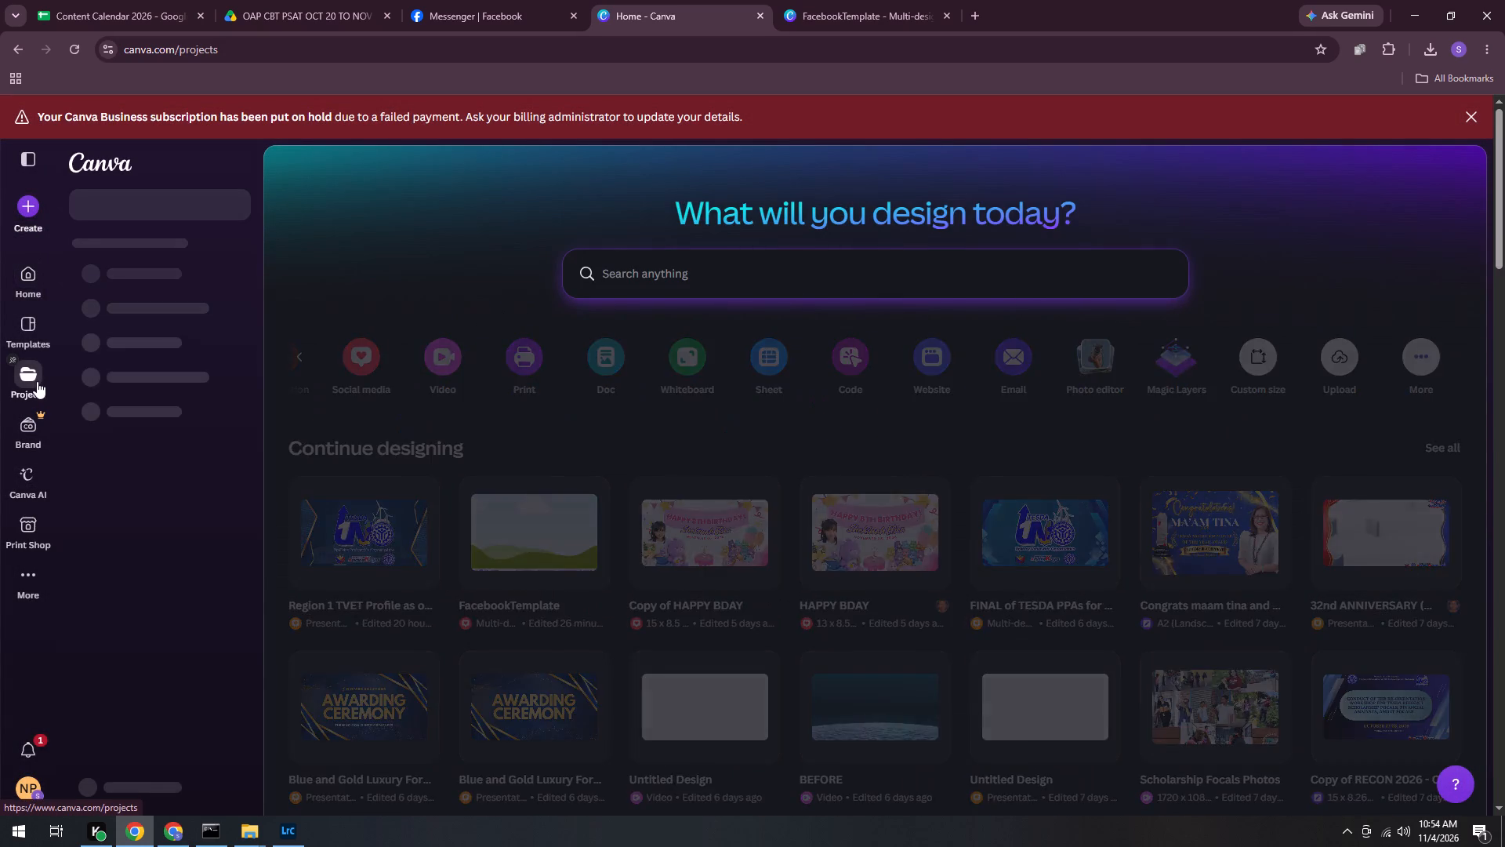
{"action": "scroll", "coordinate": [669, 568], "scroll_direction": "down", "scroll_amount": 2}
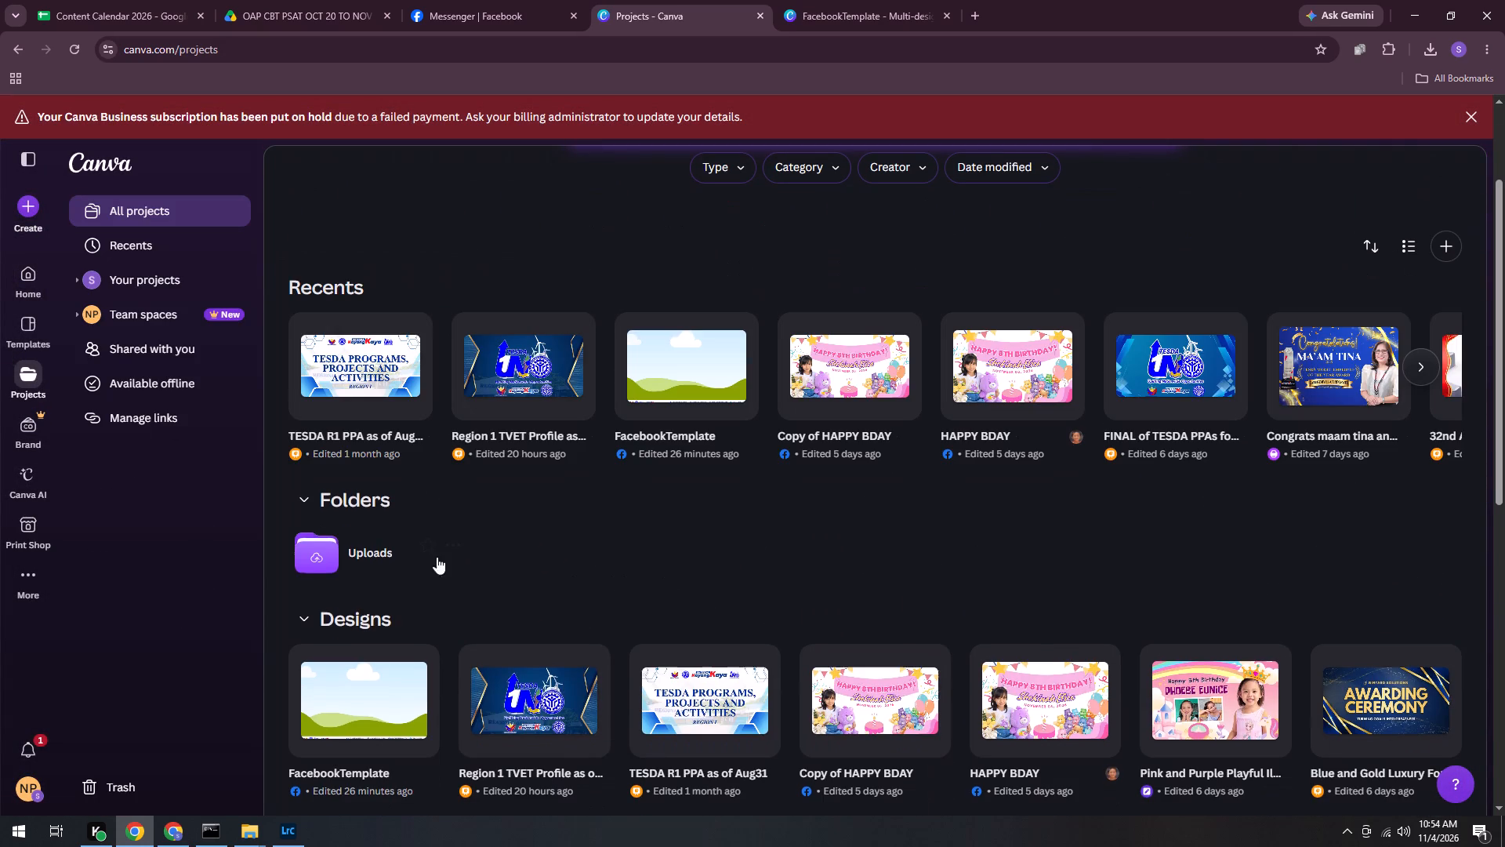
{"action": "left_click", "coordinate": [368, 501]}
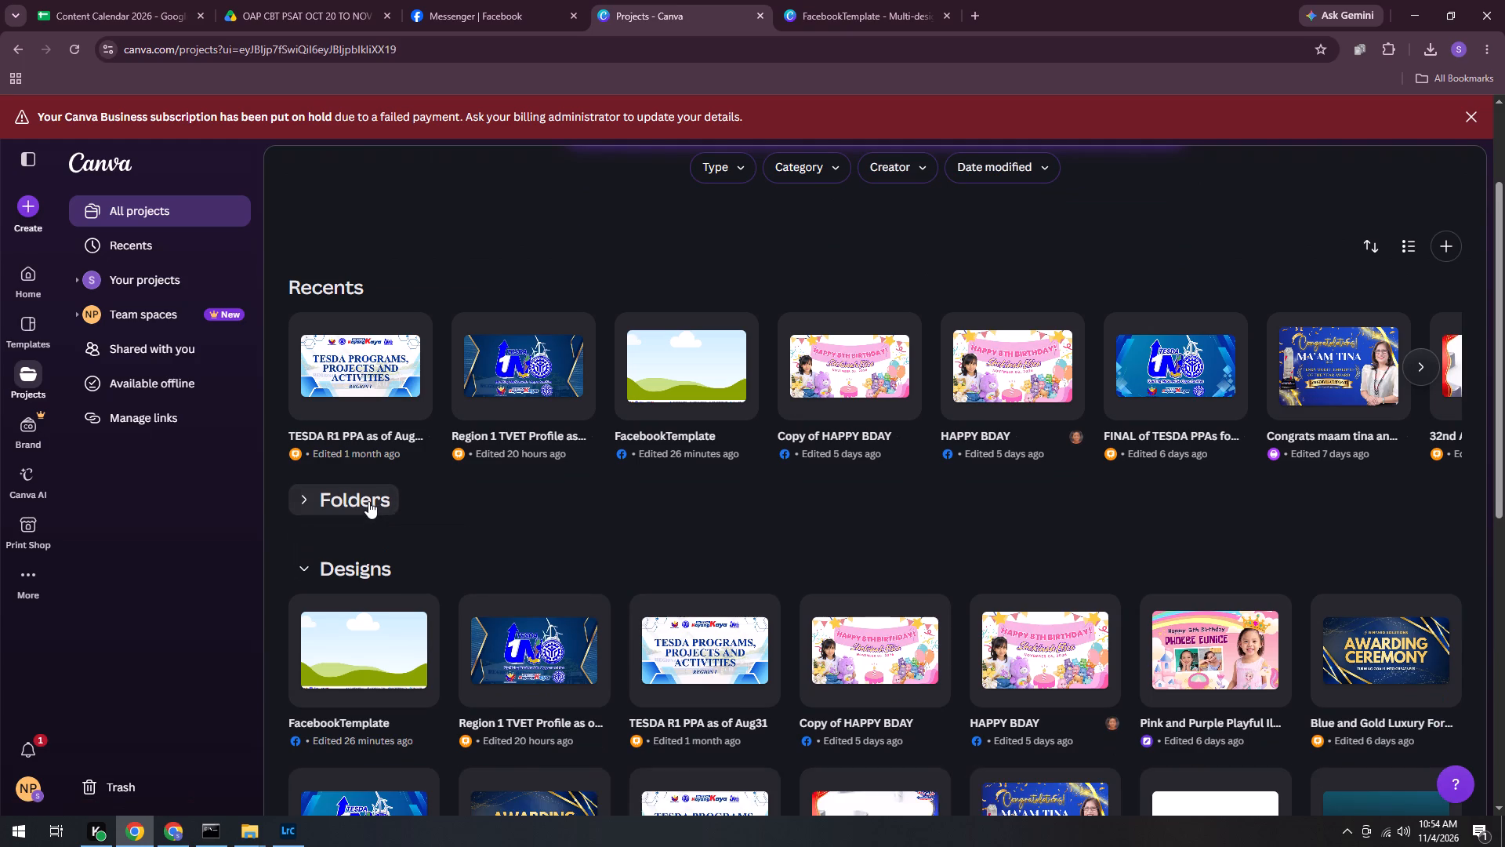
{"action": "left_click", "coordinate": [368, 501]}
{"action": "scroll", "coordinate": [364, 547], "scroll_direction": "down", "scroll_amount": 2}
{"action": "left_click", "coordinate": [341, 395]}
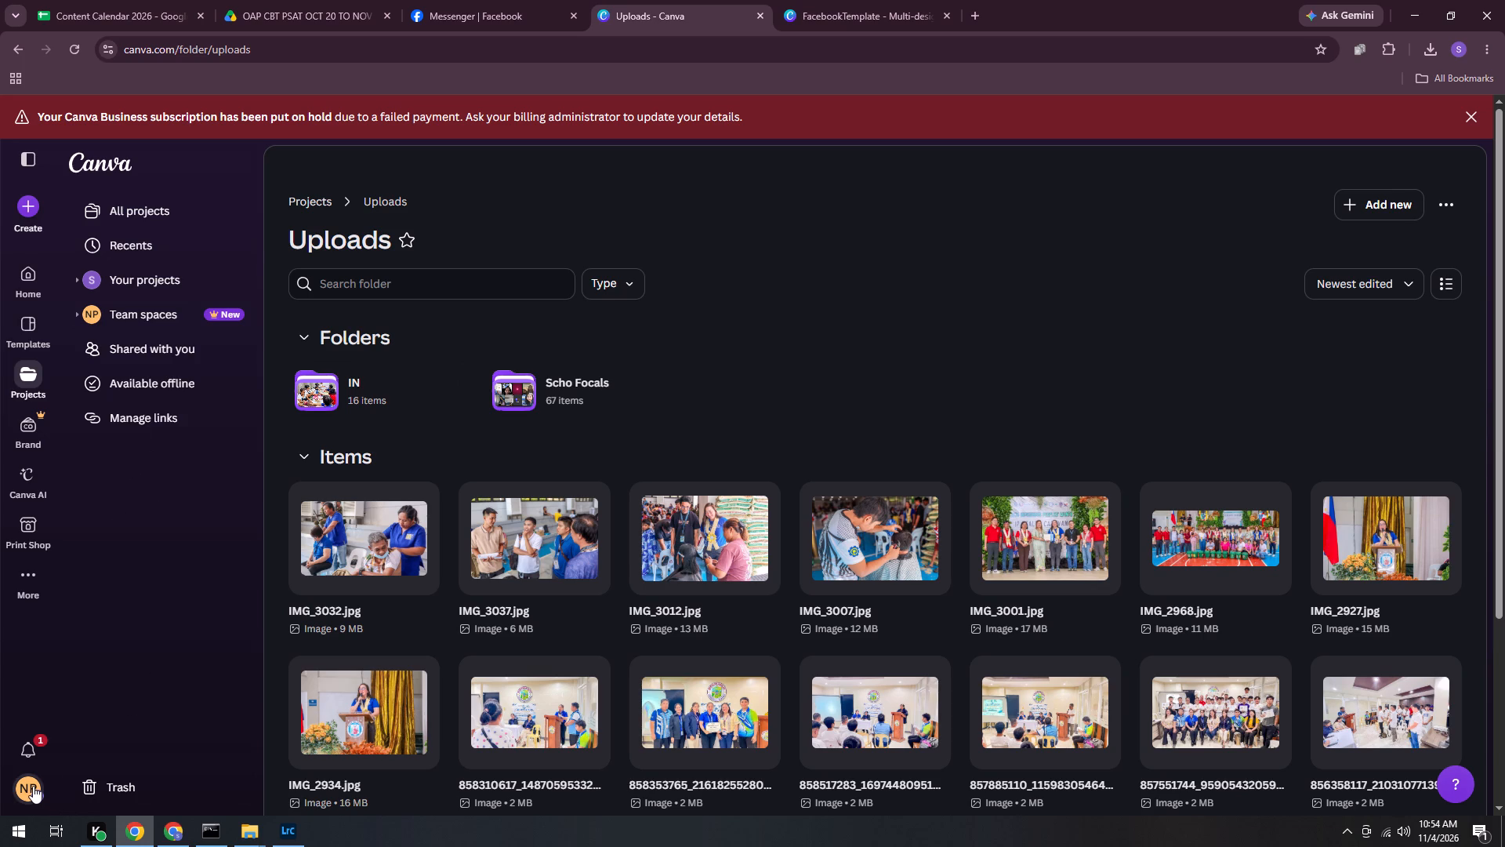
{"action": "left_click", "coordinate": [300, 196]}
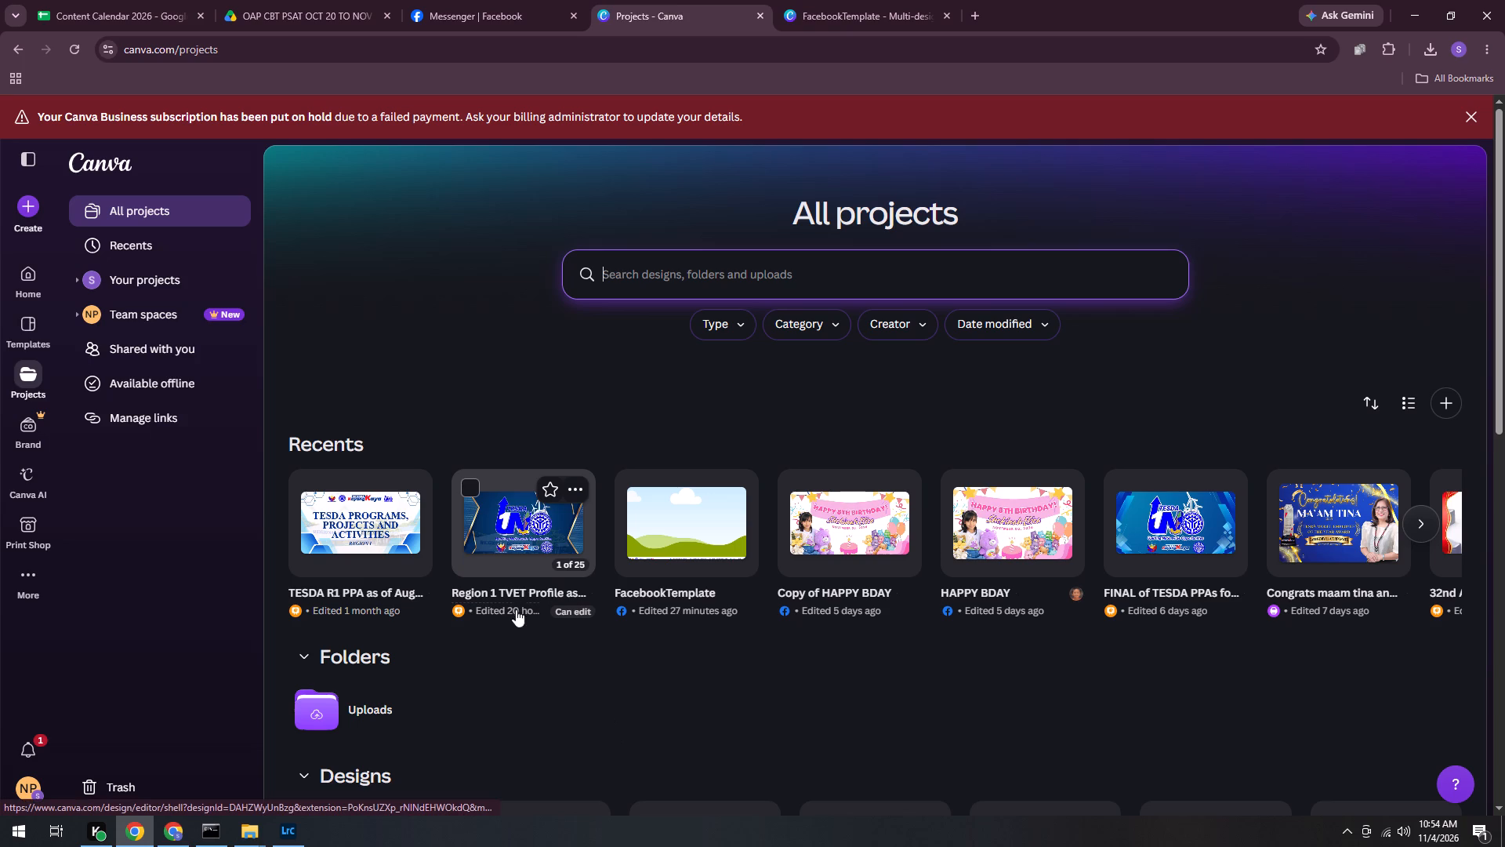
Open the Canva design Region 1 TVET Profile as of Sept 30 2026, examine slides 5, 6 and 16, and close it.
{"action": "left_click", "coordinate": [517, 537]}
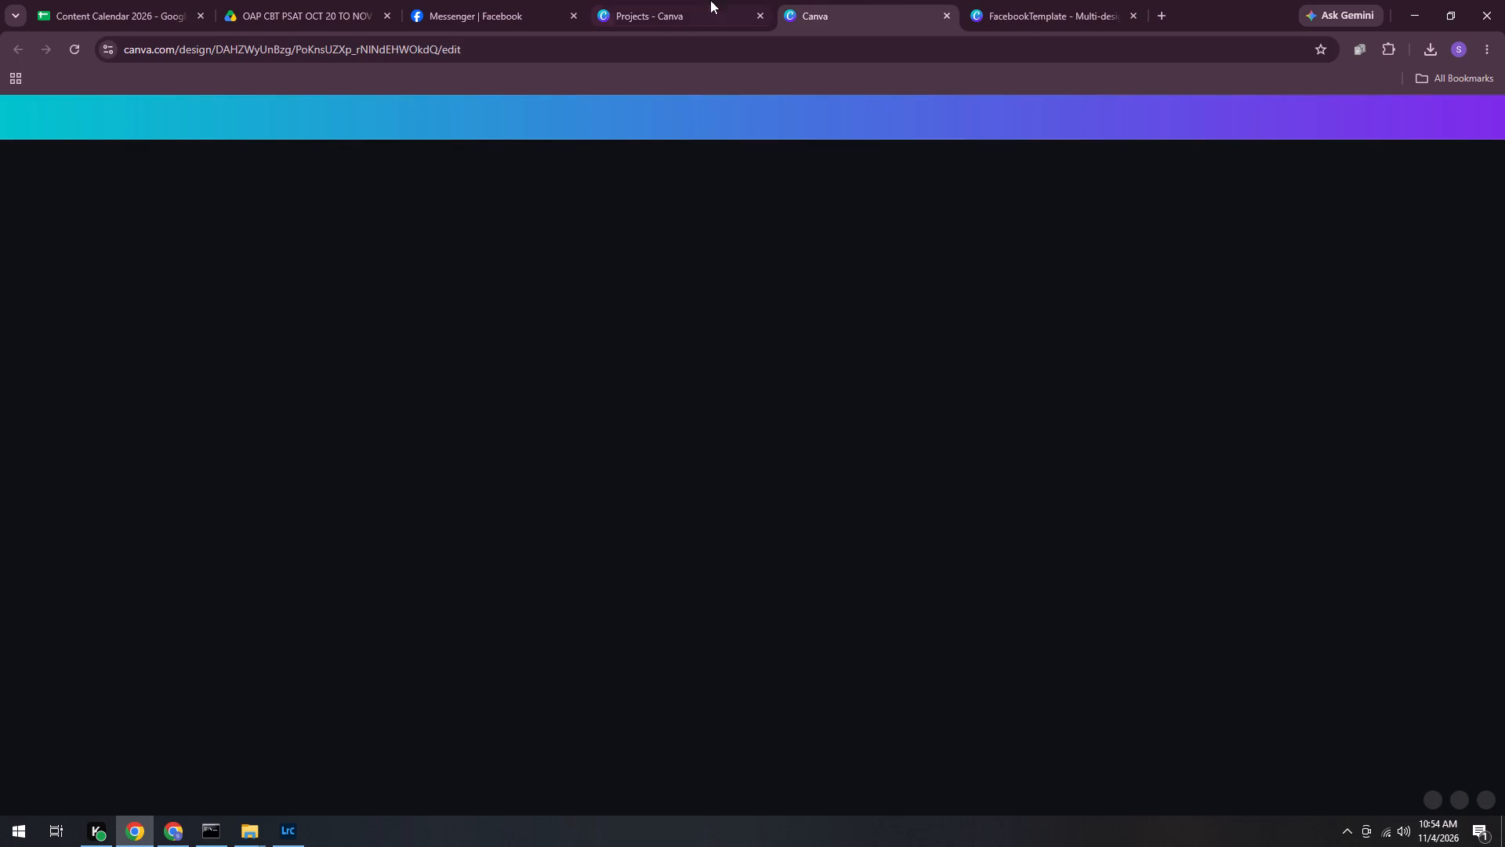
{"action": "left_click", "coordinate": [697, 0]}
{"action": "scroll", "coordinate": [665, 660], "scroll_direction": "down", "scroll_amount": 5}
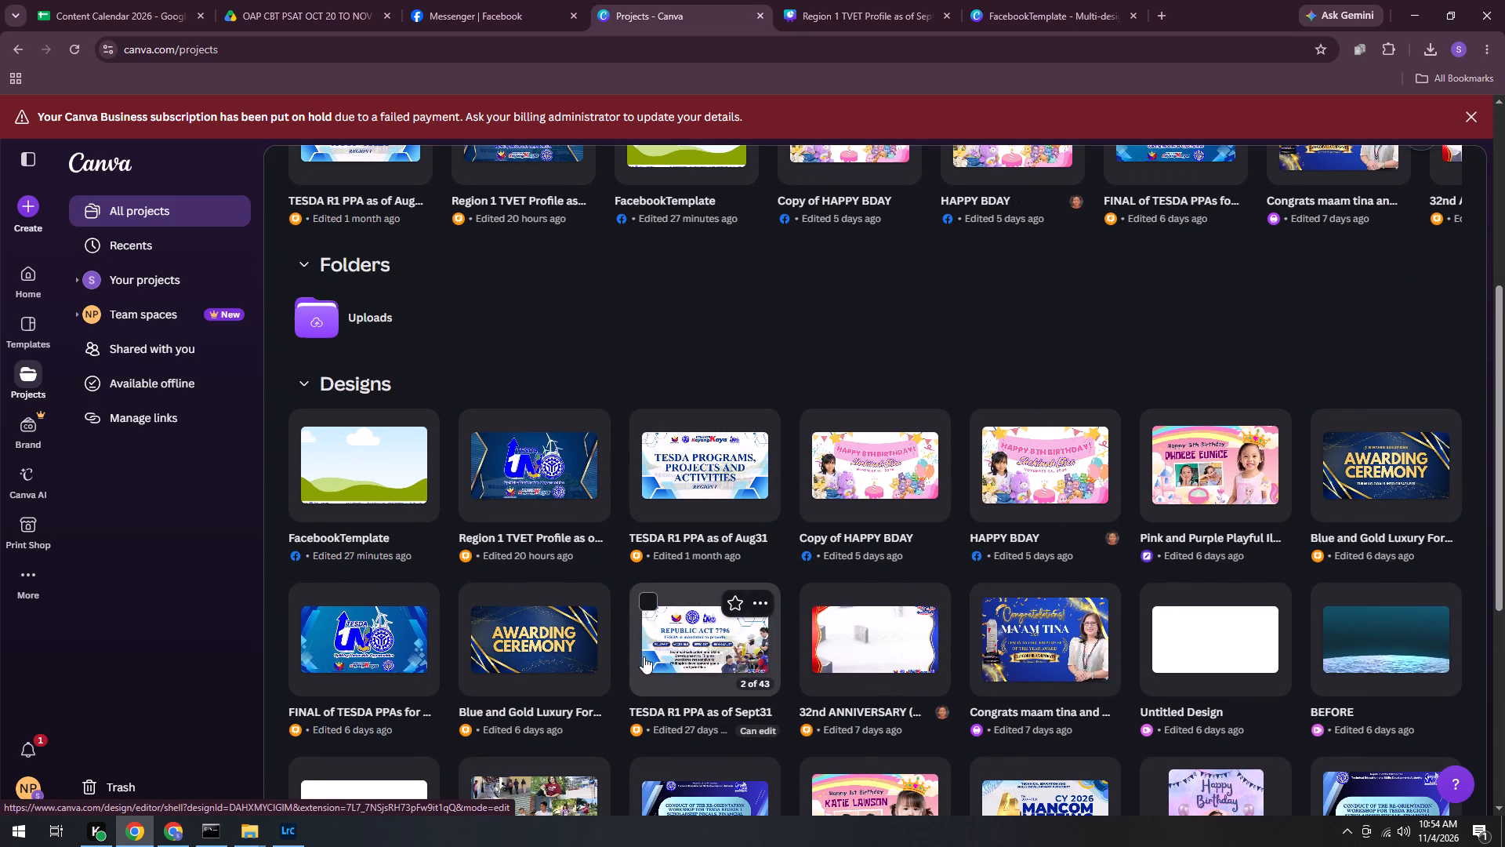
{"action": "left_click", "coordinate": [853, 9]}
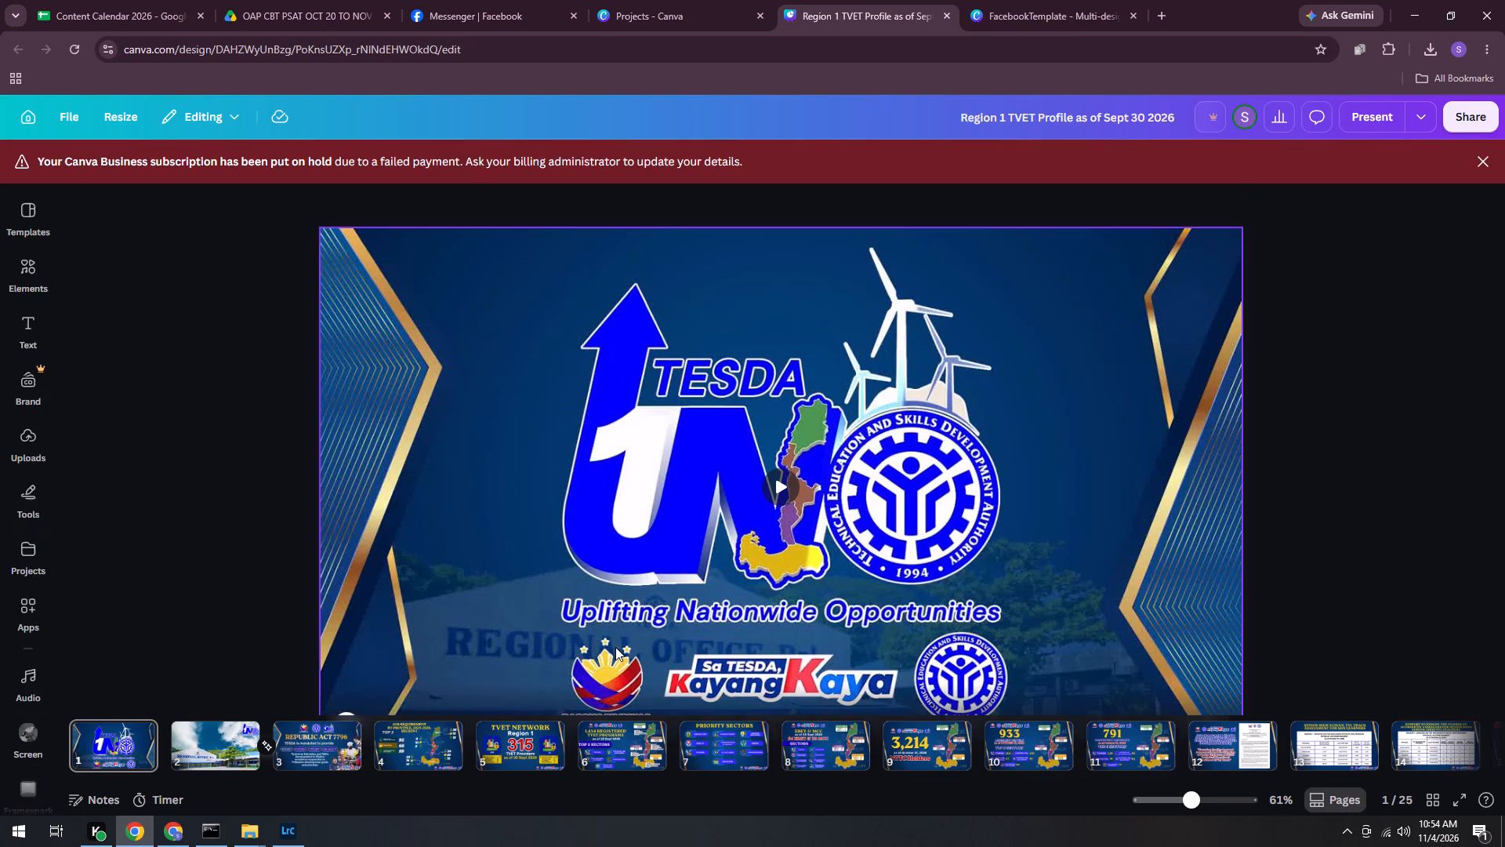
{"action": "left_click", "coordinate": [534, 747]}
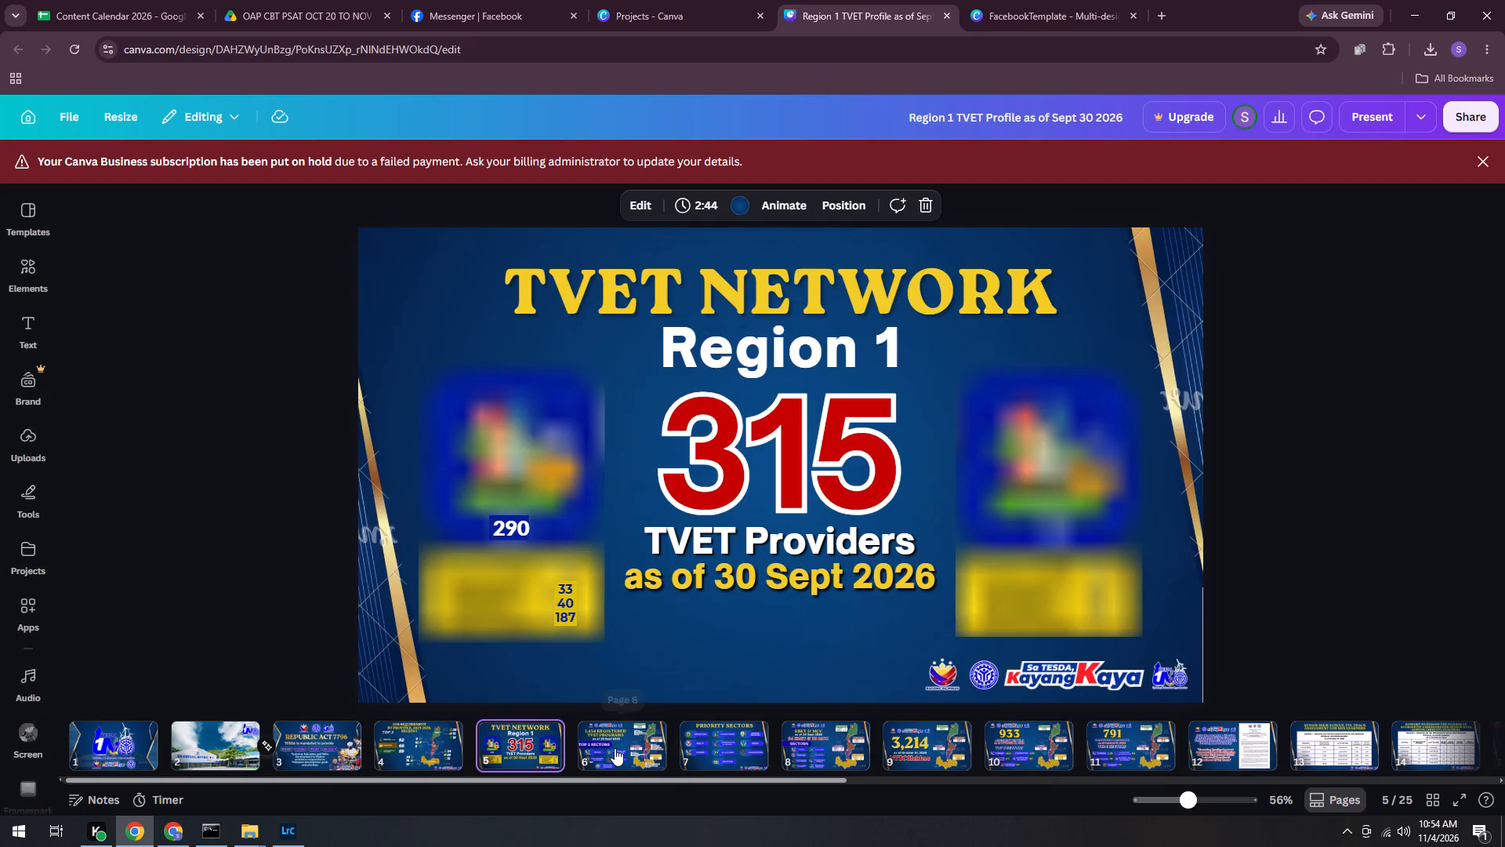
{"action": "left_click", "coordinate": [615, 748]}
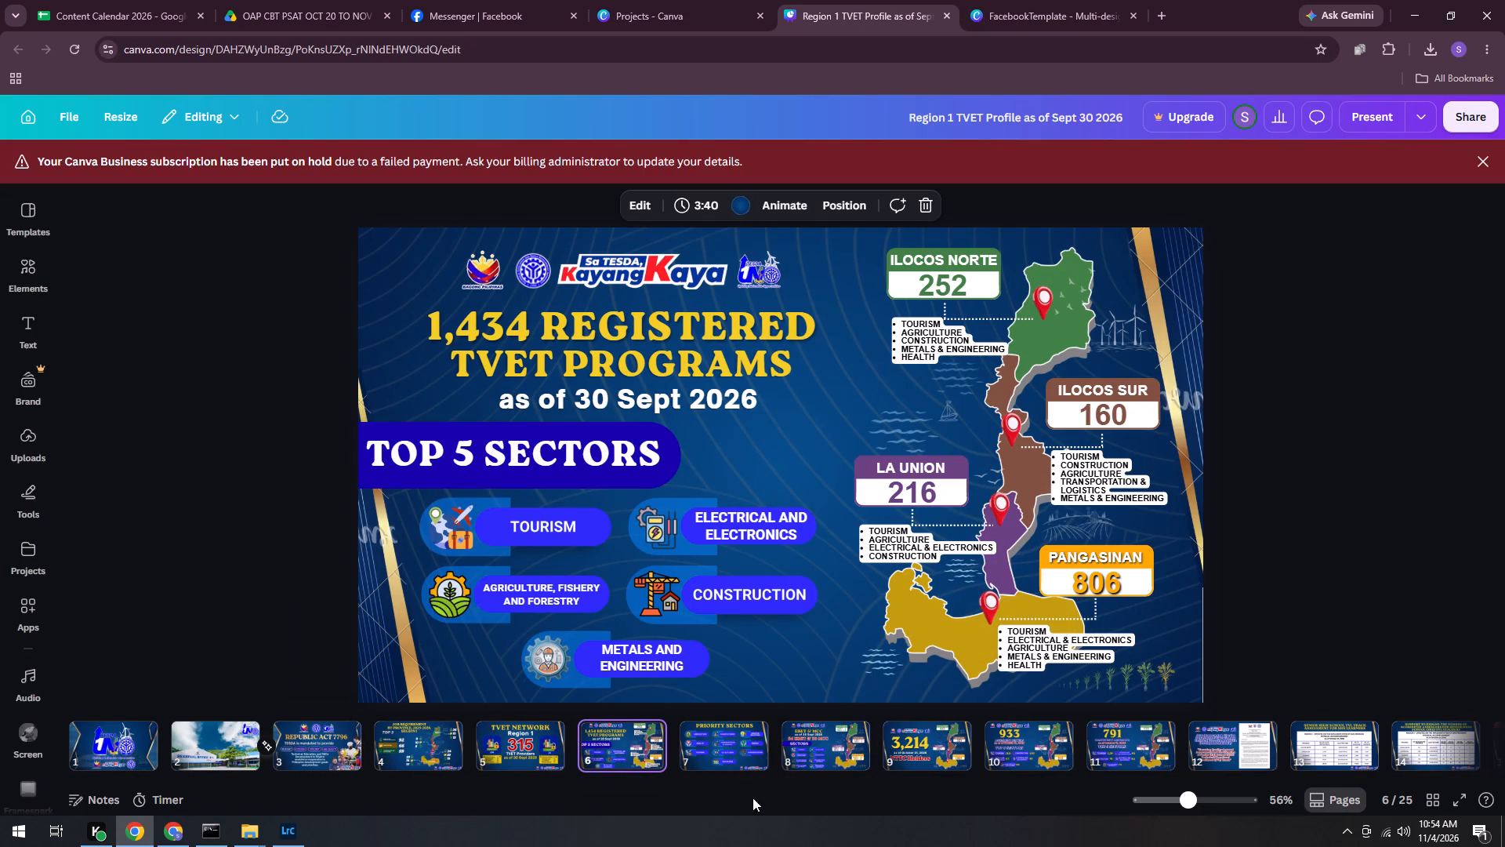
{"action": "left_click_drag", "start_coordinate": [703, 780], "coordinate": [1344, 755]}
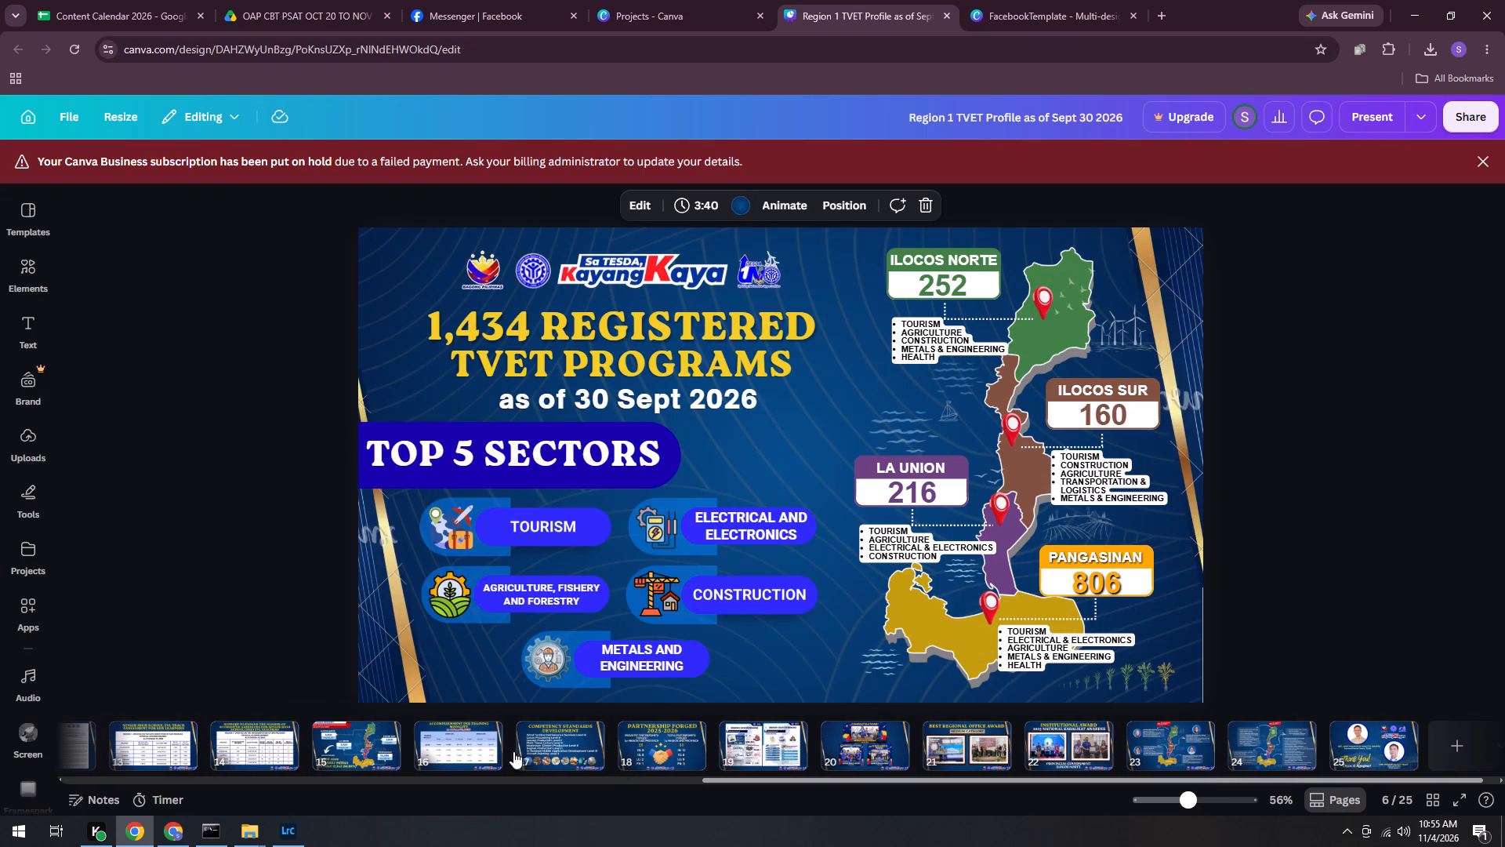
{"action": "left_click", "coordinate": [463, 743]}
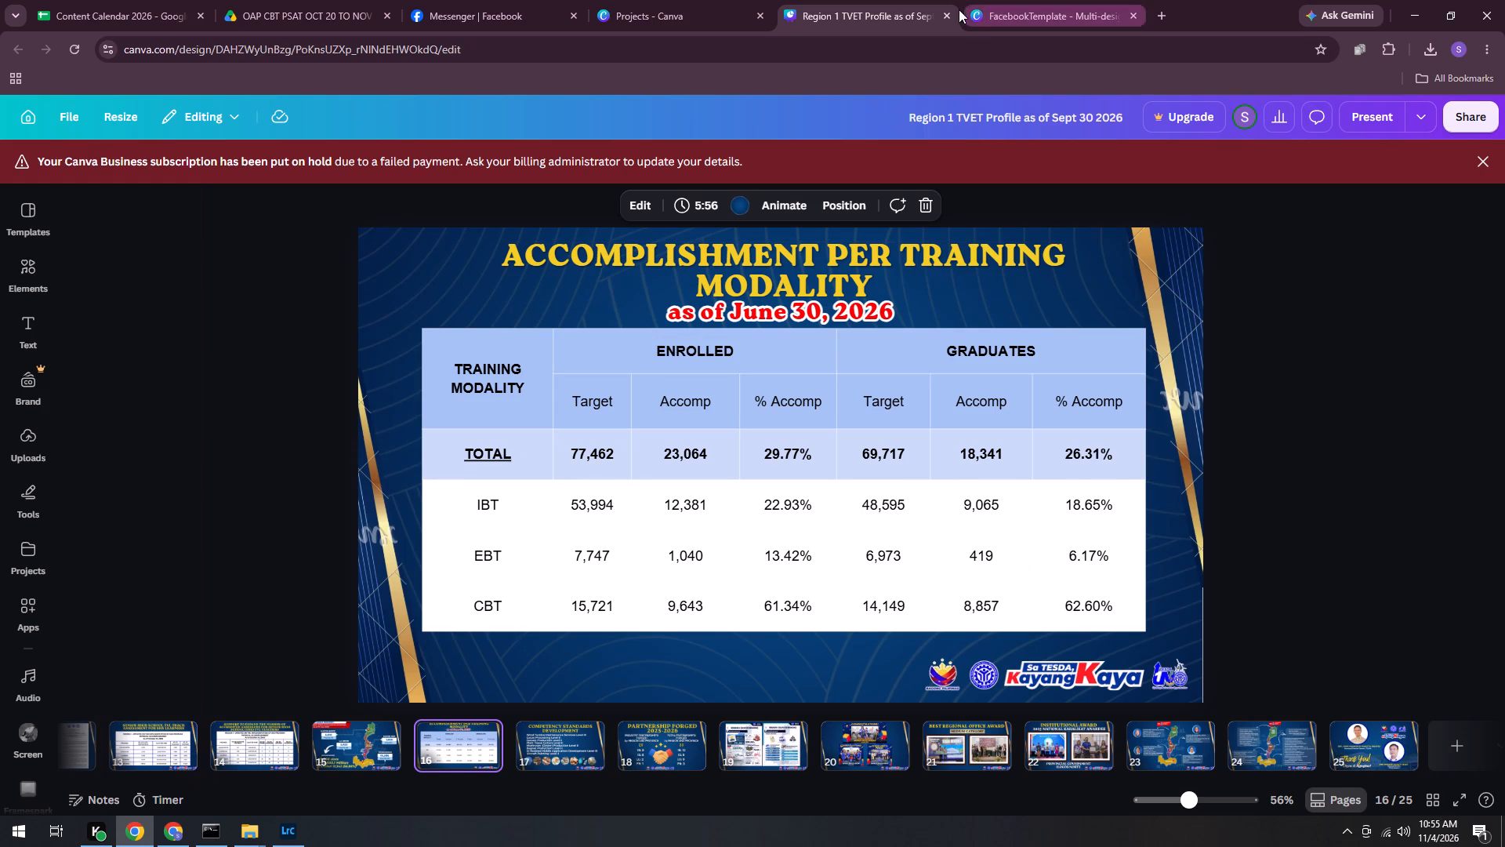
{"action": "left_click", "coordinate": [949, 10]}
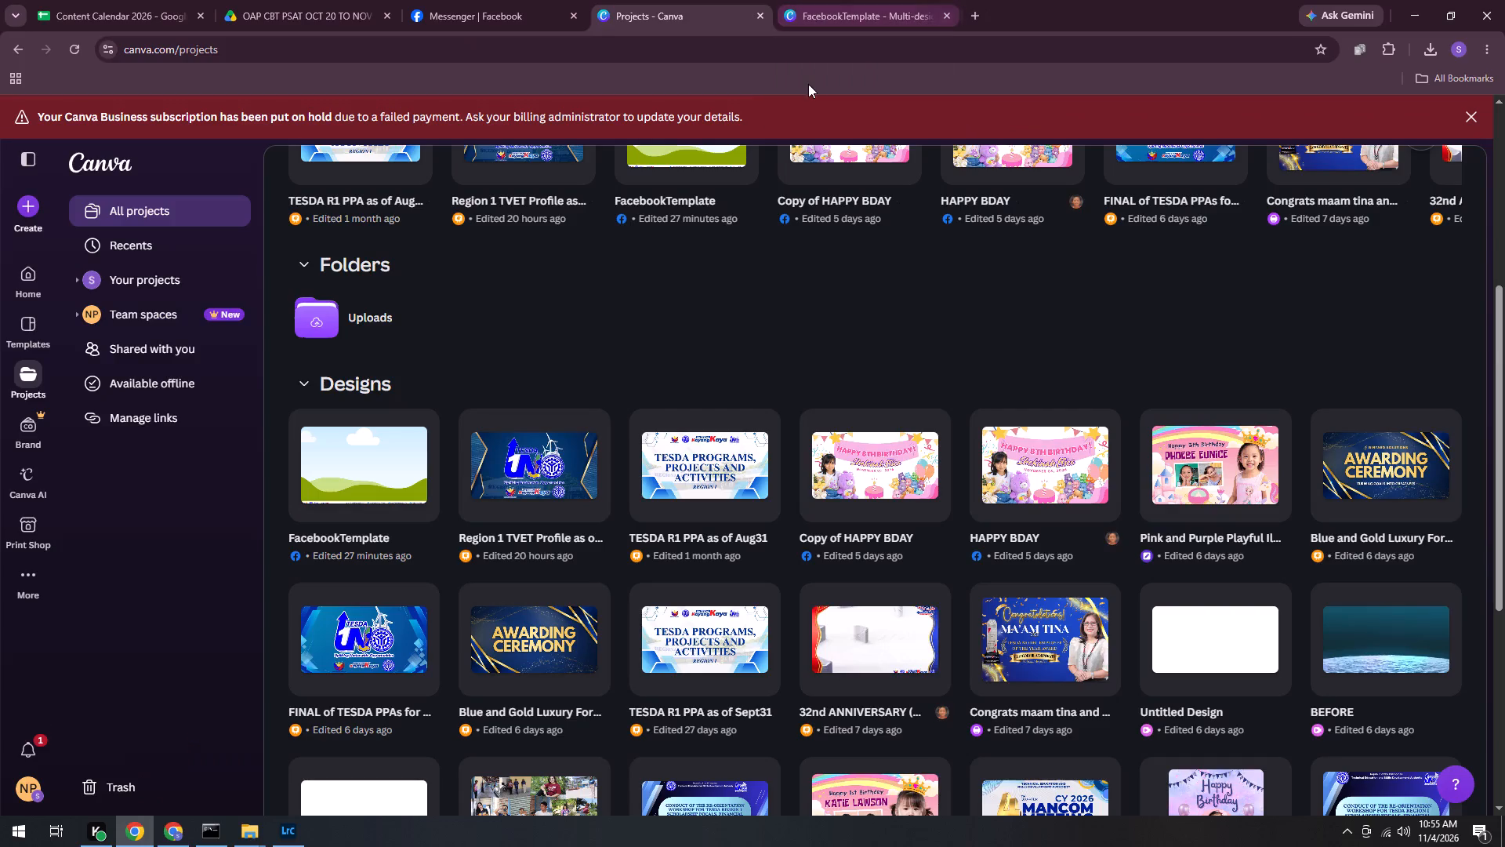
Switch the Canva account from Nalasbang Photo's team to the team with the initials PT.
{"action": "left_click", "coordinate": [26, 794]}
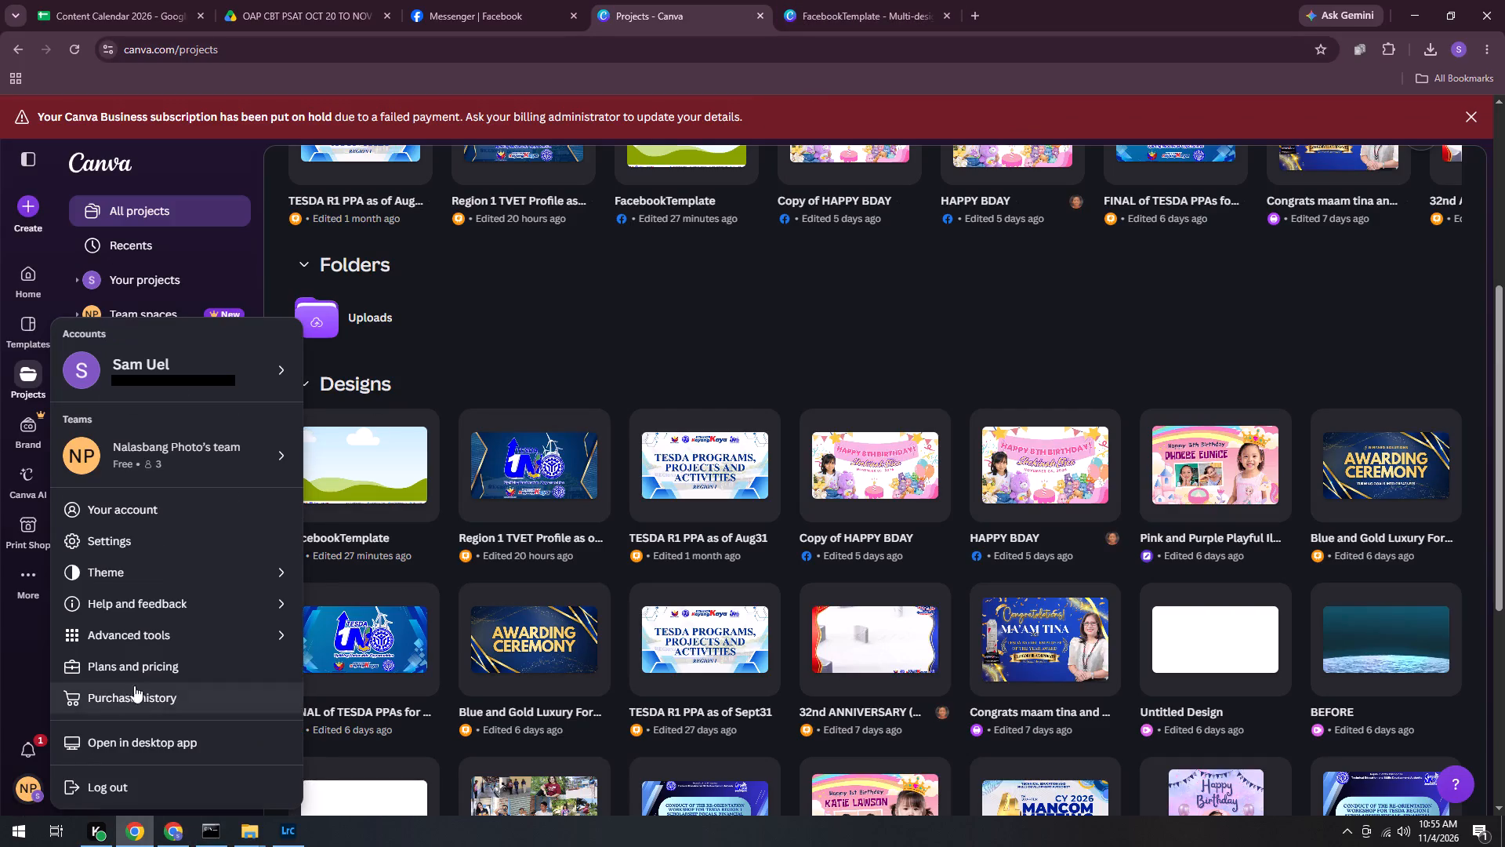
{"action": "left_click", "coordinate": [228, 462]}
{"action": "left_click", "coordinate": [358, 534]}
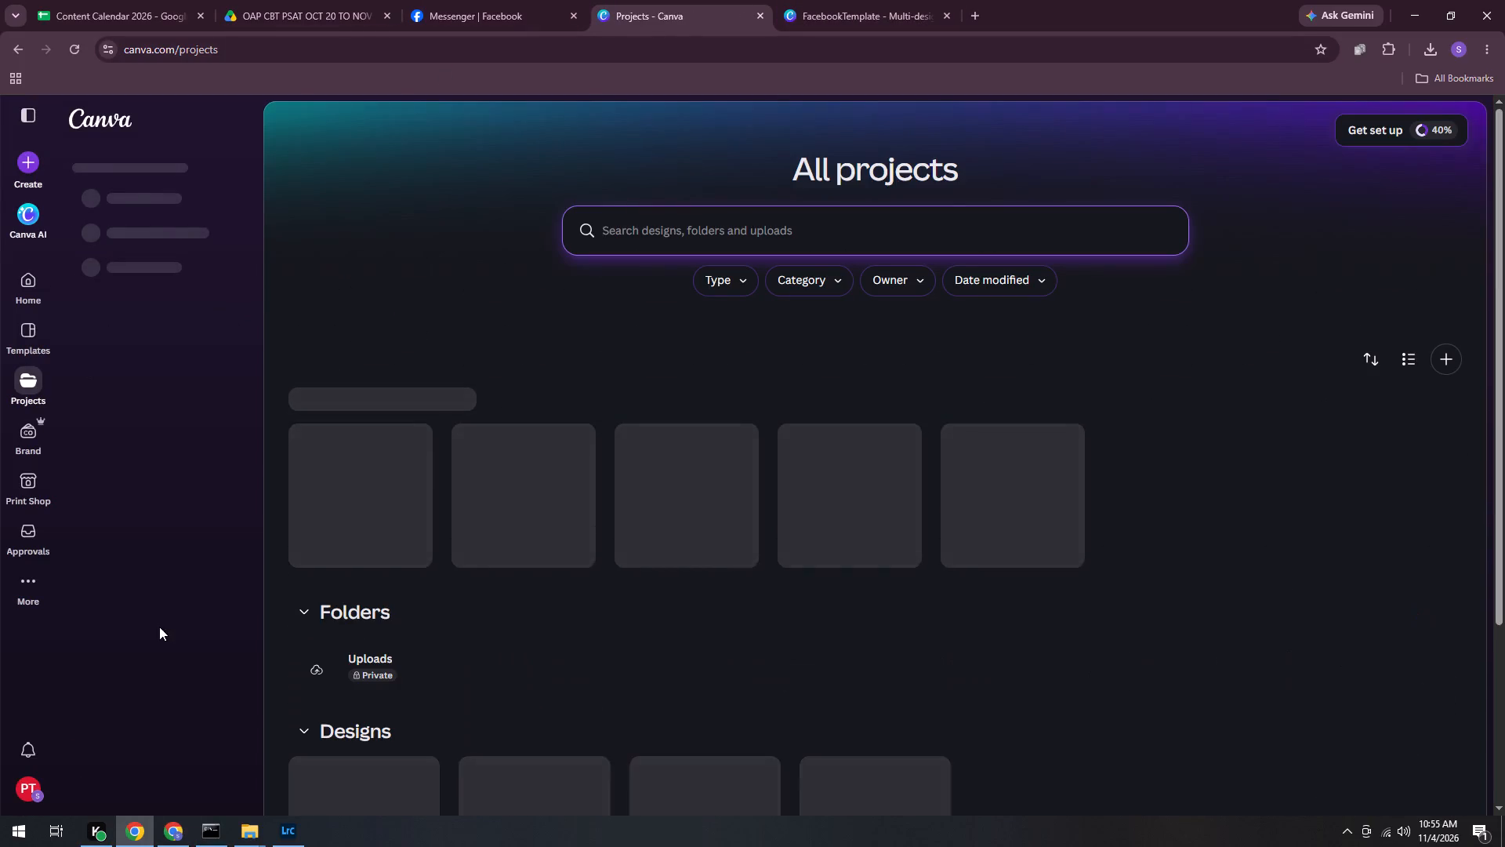
Switch to the Google Slides presentation Region 1 TVET Profile as of Sept 30 2026.
{"action": "left_click", "coordinate": [182, 840]}
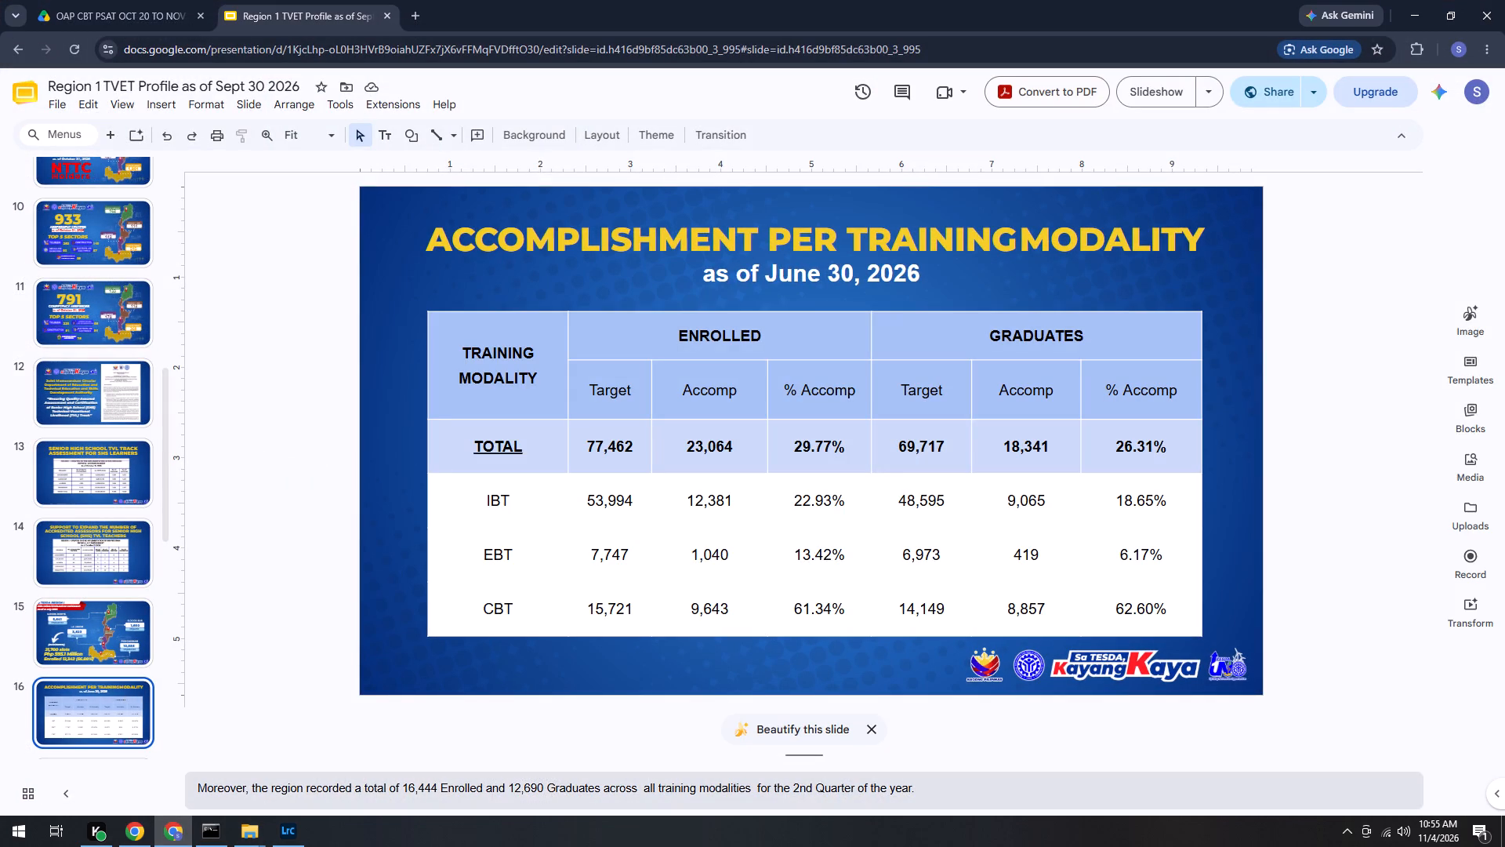
Update the totals in slide 16's speaker notes to 23,064 Enrolled and 18,341 Graduates.
{"action": "left_click", "coordinate": [409, 797]}
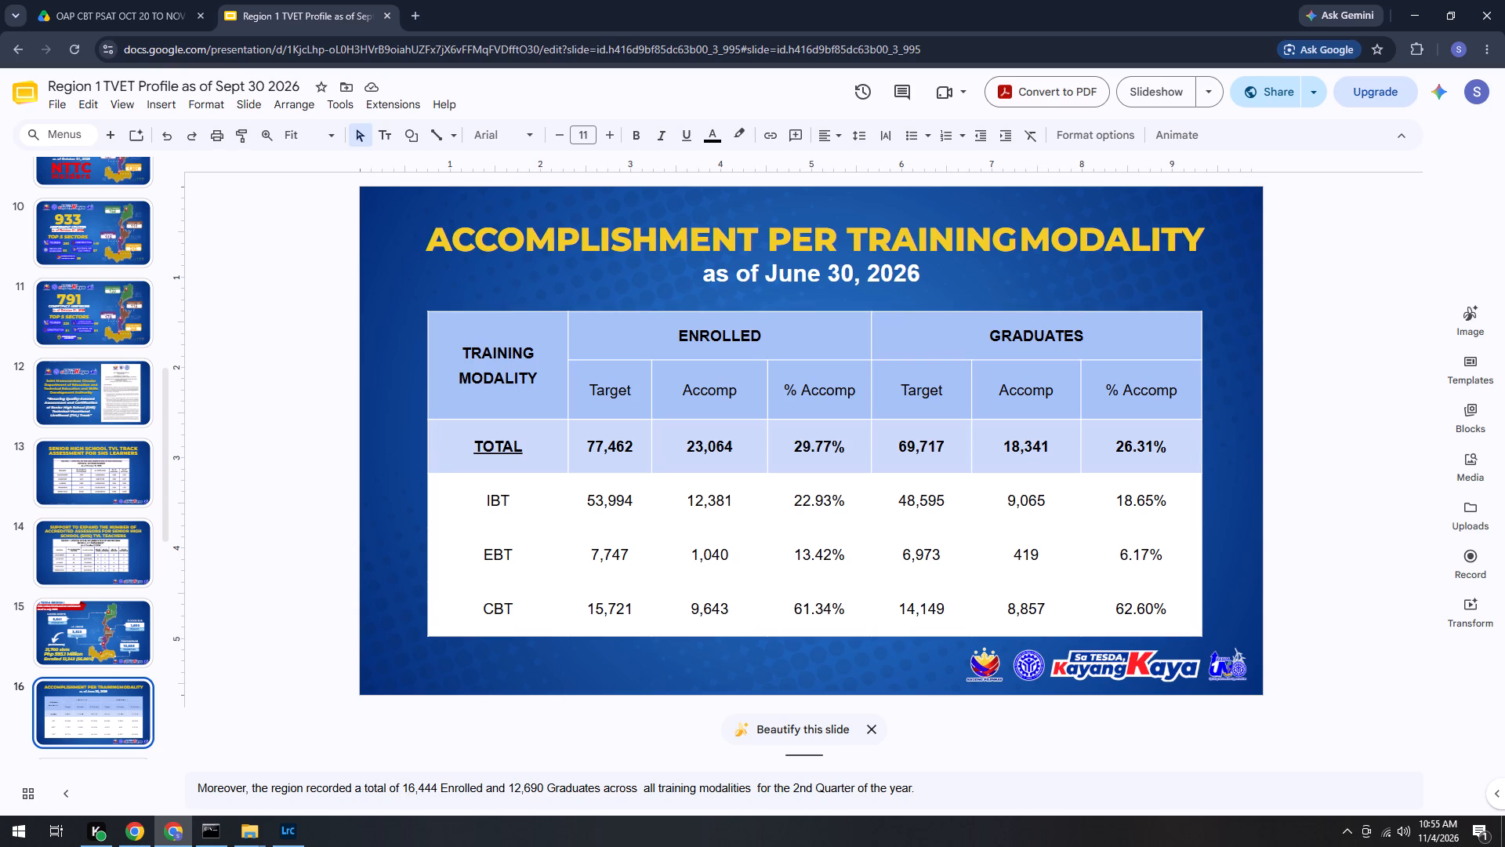
{"action": "left_click", "coordinate": [415, 790]}
{"action": "left_click_drag", "start_coordinate": [405, 787], "coordinate": [413, 787]}
{"action": "left_click_drag", "start_coordinate": [401, 787], "coordinate": [426, 792]}
{"action": "left_click_drag", "start_coordinate": [426, 792], "coordinate": [437, 792]}
{"action": "type", "text": "23"}
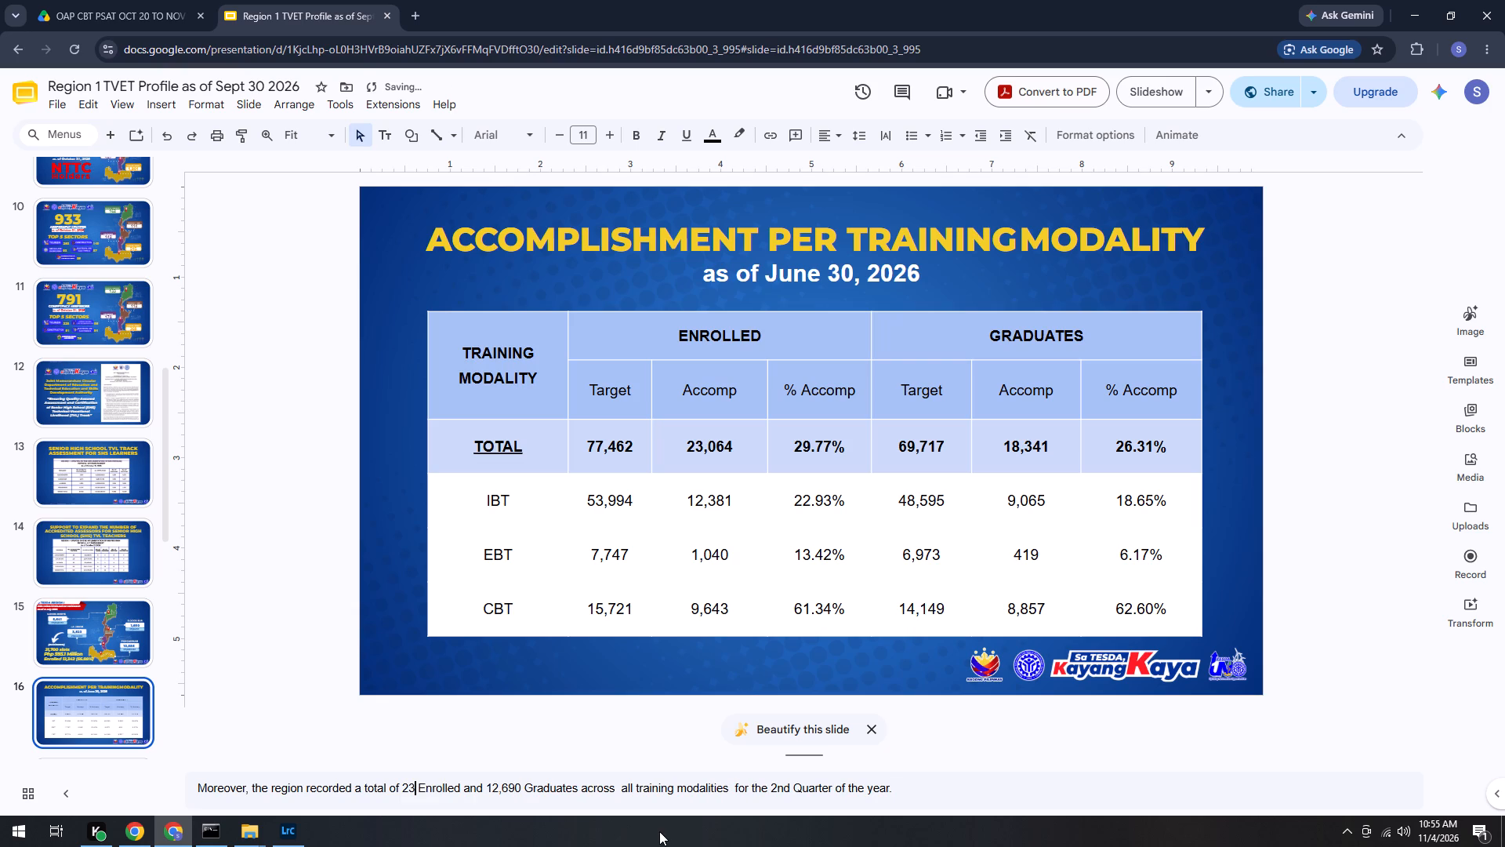
{"action": "key", "text": "comma"}
{"action": "type", "text": "064"}
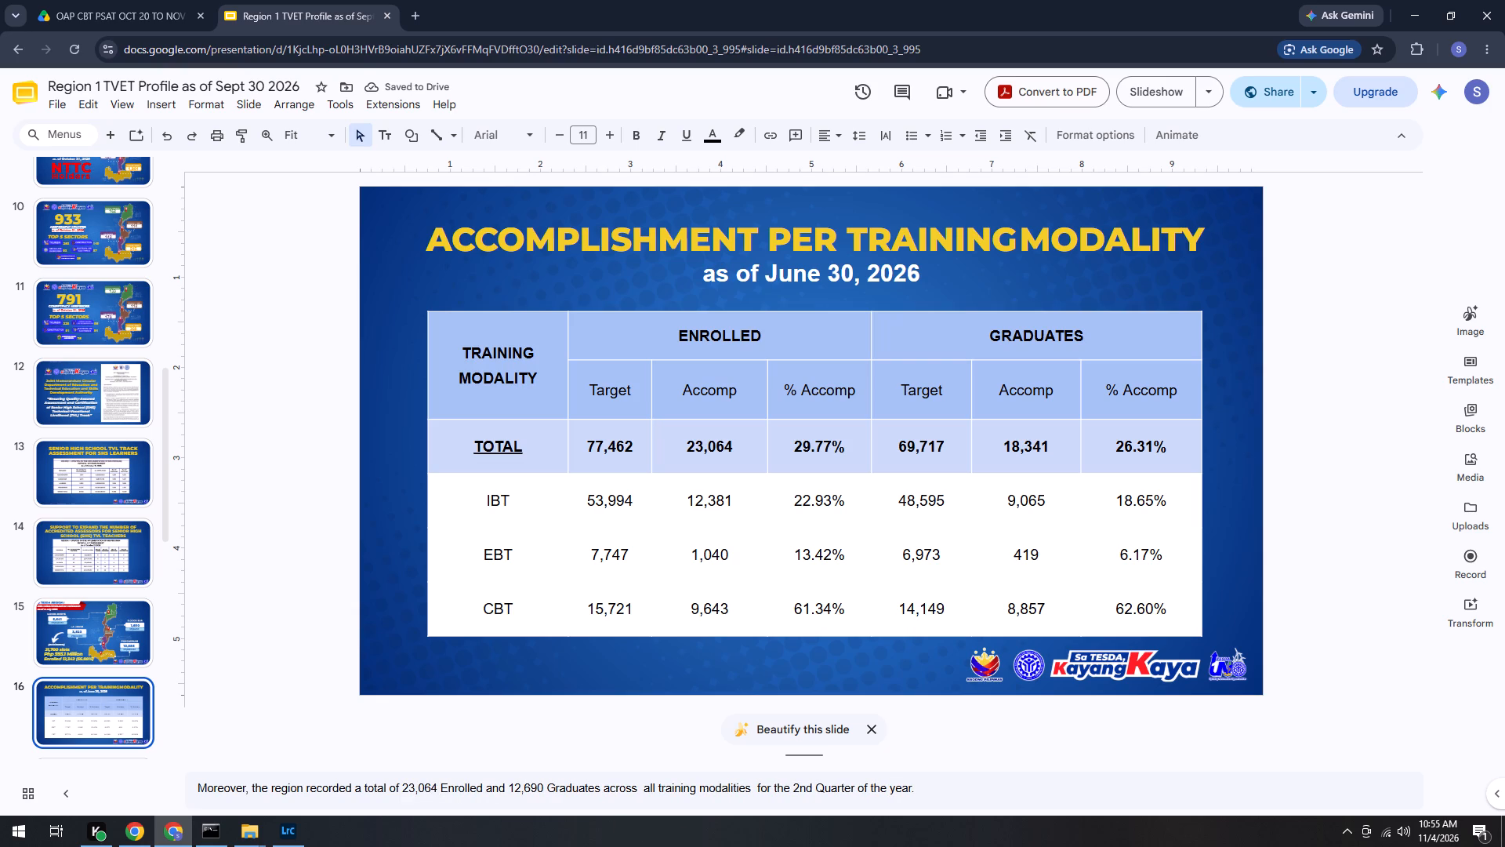
{"action": "left_click_drag", "start_coordinate": [513, 788], "coordinate": [543, 791]}
{"action": "key", "text": "8"}
{"action": "type", "text": ",341"}
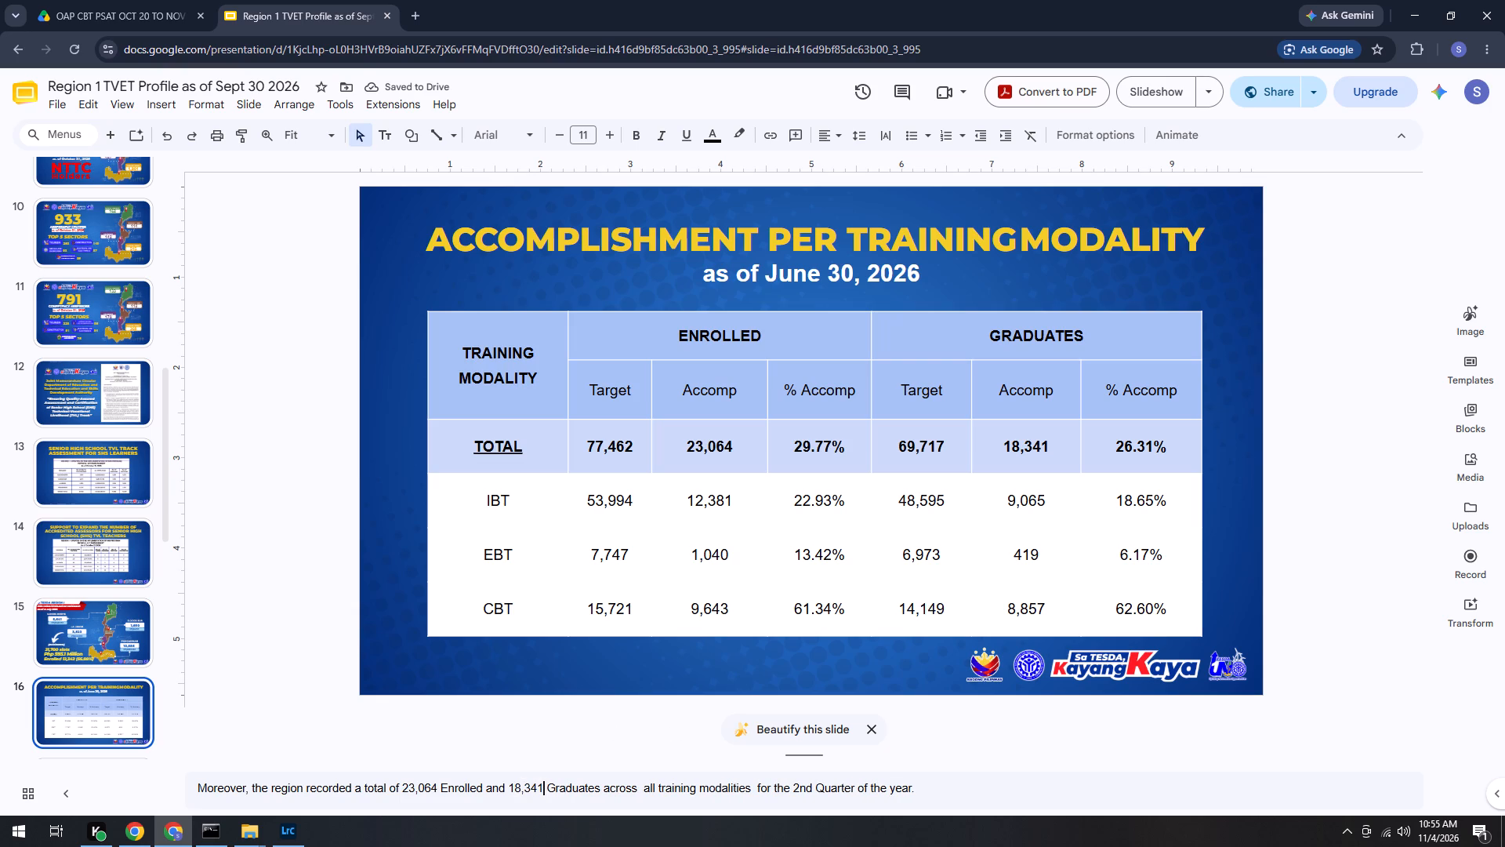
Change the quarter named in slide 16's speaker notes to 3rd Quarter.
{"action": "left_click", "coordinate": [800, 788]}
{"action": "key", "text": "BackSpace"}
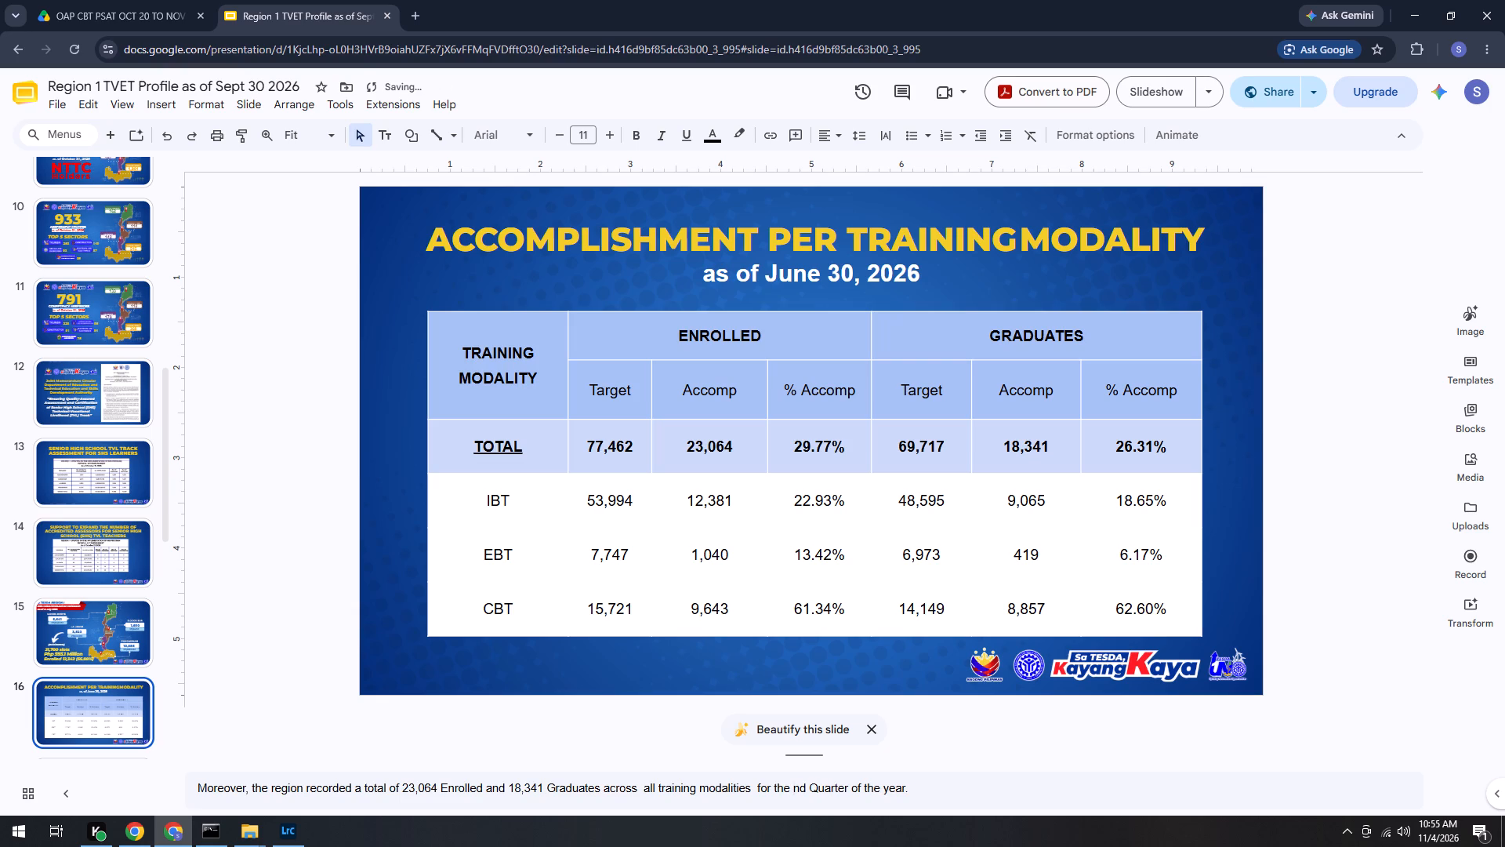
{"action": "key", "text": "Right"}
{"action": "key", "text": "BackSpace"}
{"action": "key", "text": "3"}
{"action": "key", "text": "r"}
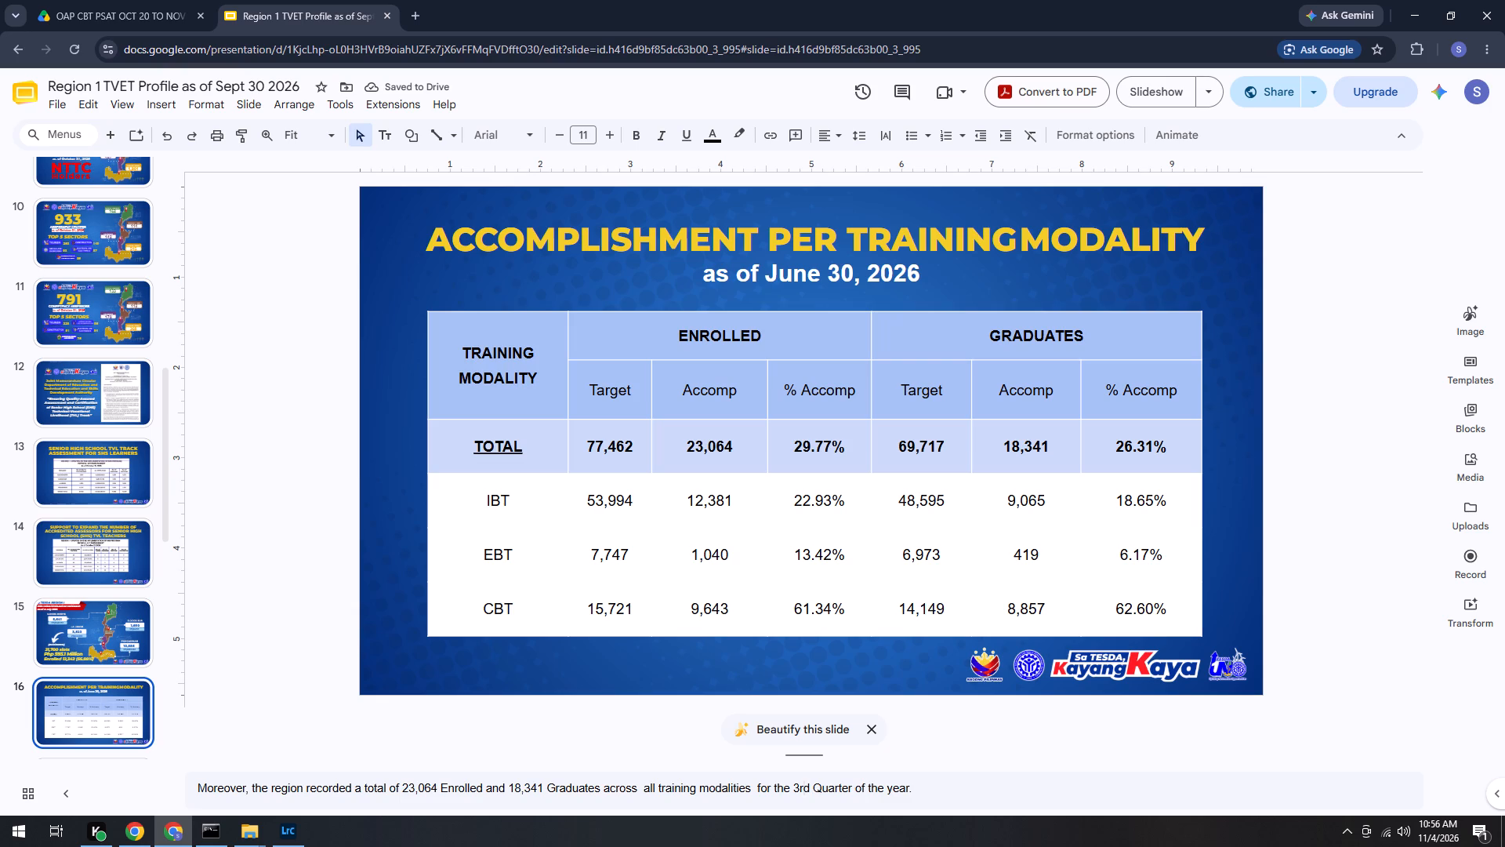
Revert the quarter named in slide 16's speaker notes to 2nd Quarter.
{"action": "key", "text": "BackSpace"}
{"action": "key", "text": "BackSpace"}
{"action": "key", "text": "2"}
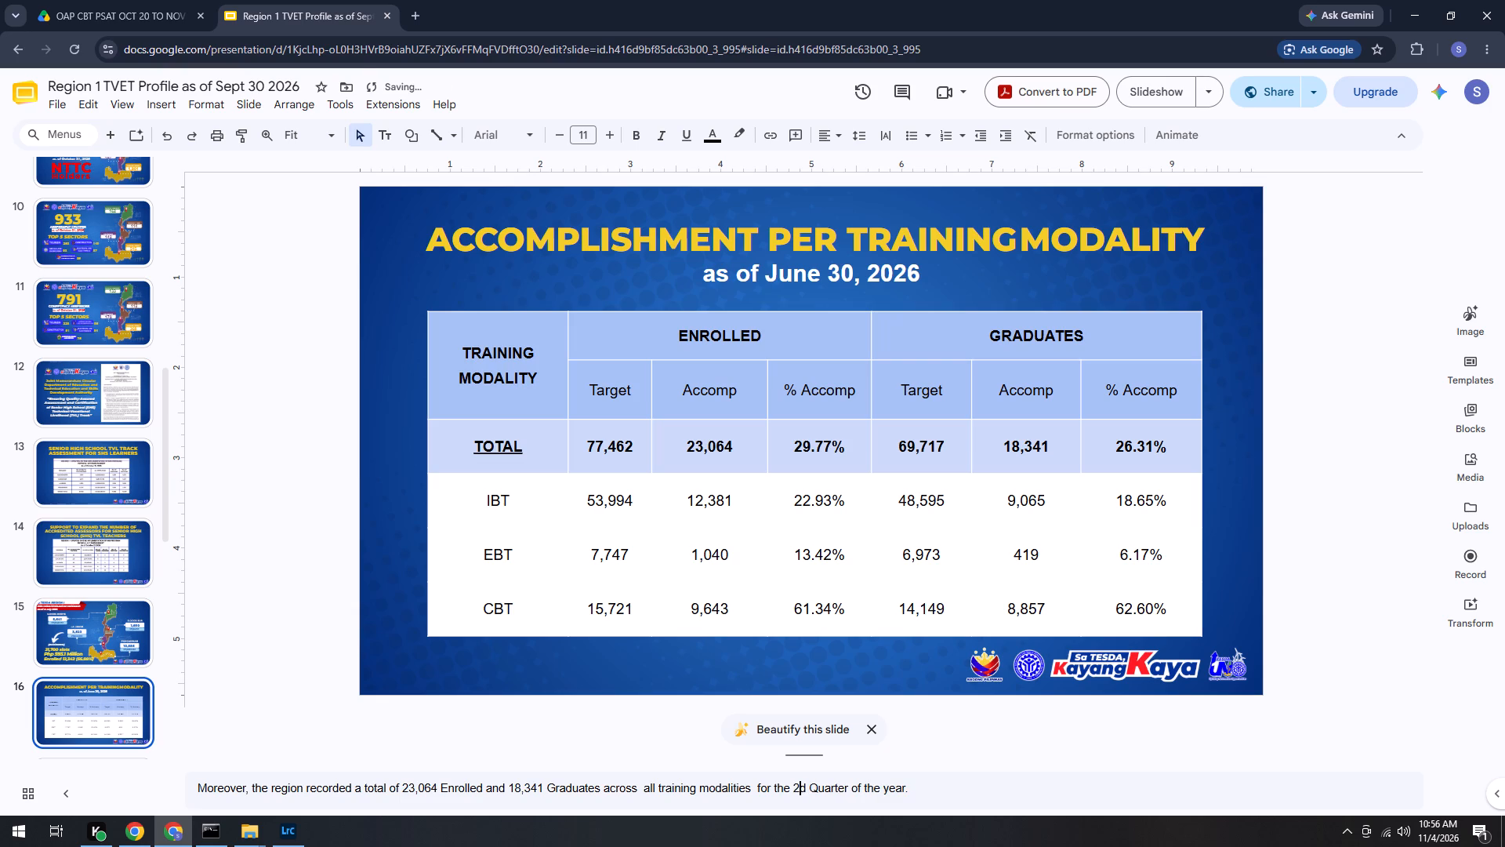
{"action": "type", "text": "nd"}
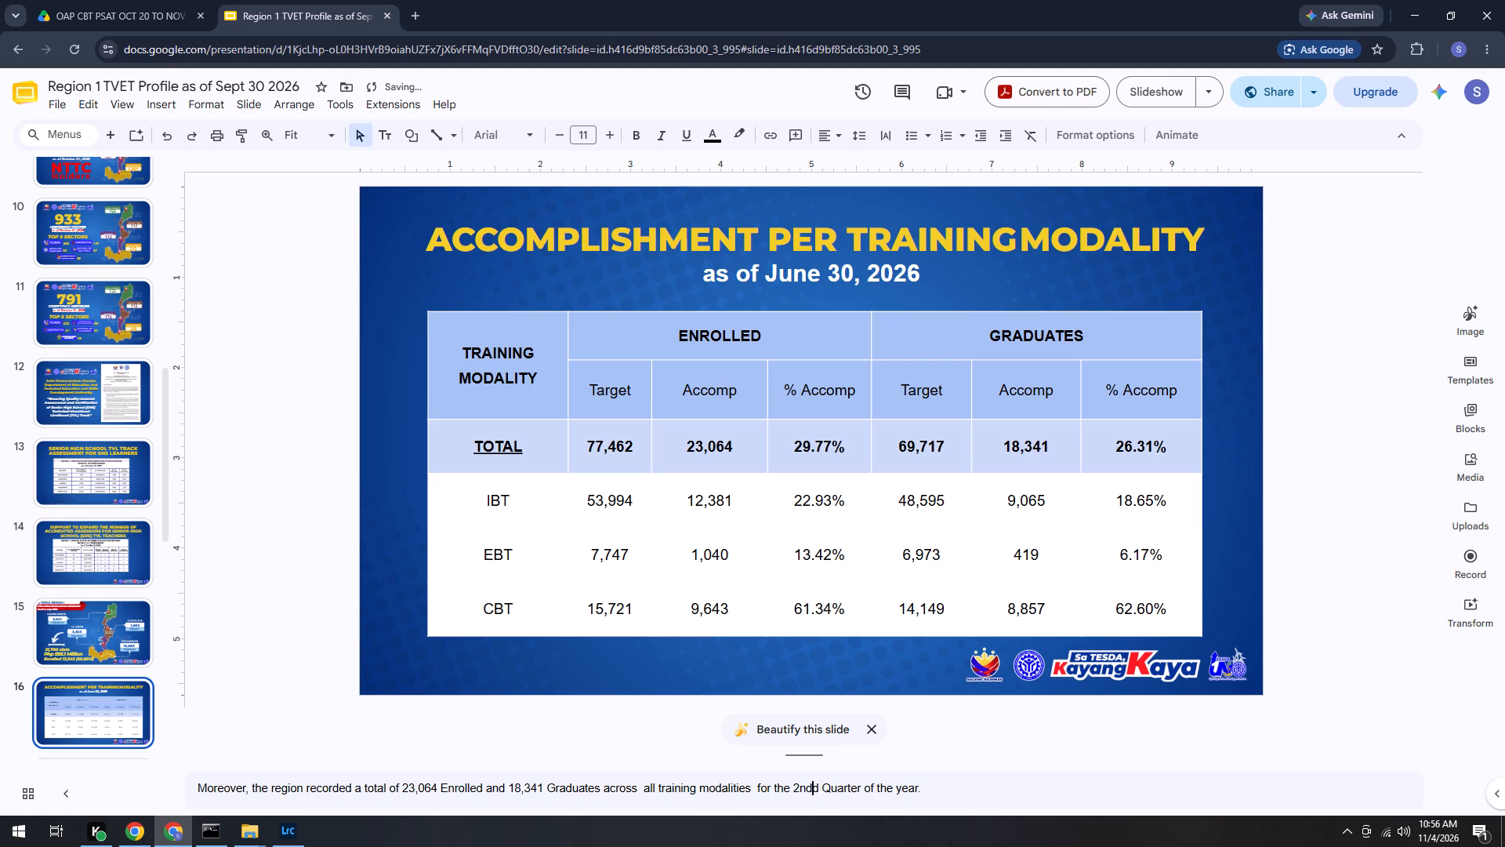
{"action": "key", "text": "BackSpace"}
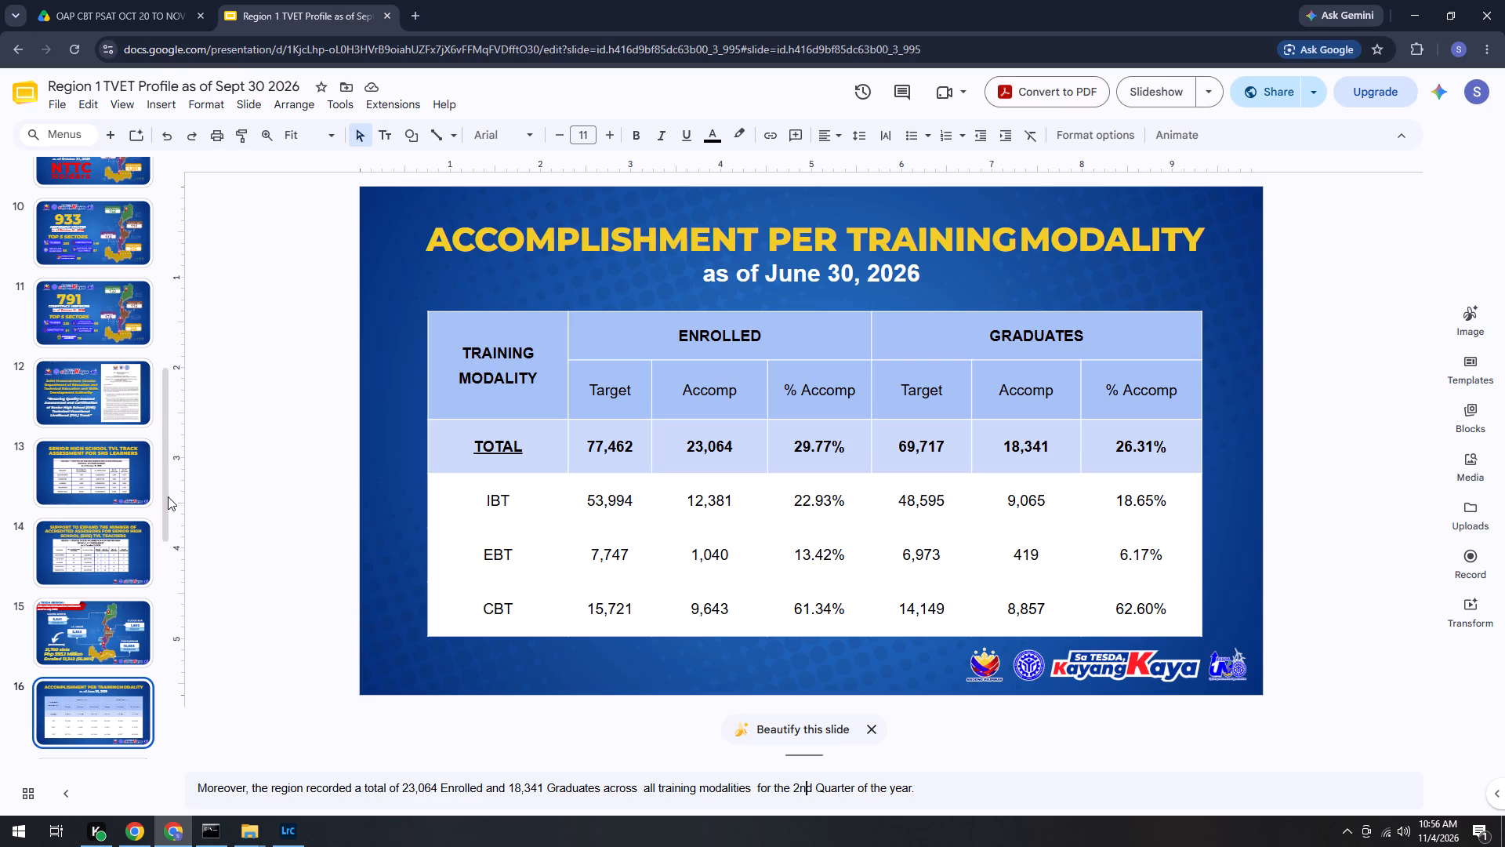
Review the slides following slide 16, from Competency Standards Development and Partnership Forged to the closing Thank You slide.
{"action": "scroll", "coordinate": [53, 631], "scroll_direction": "down", "scroll_amount": 2}
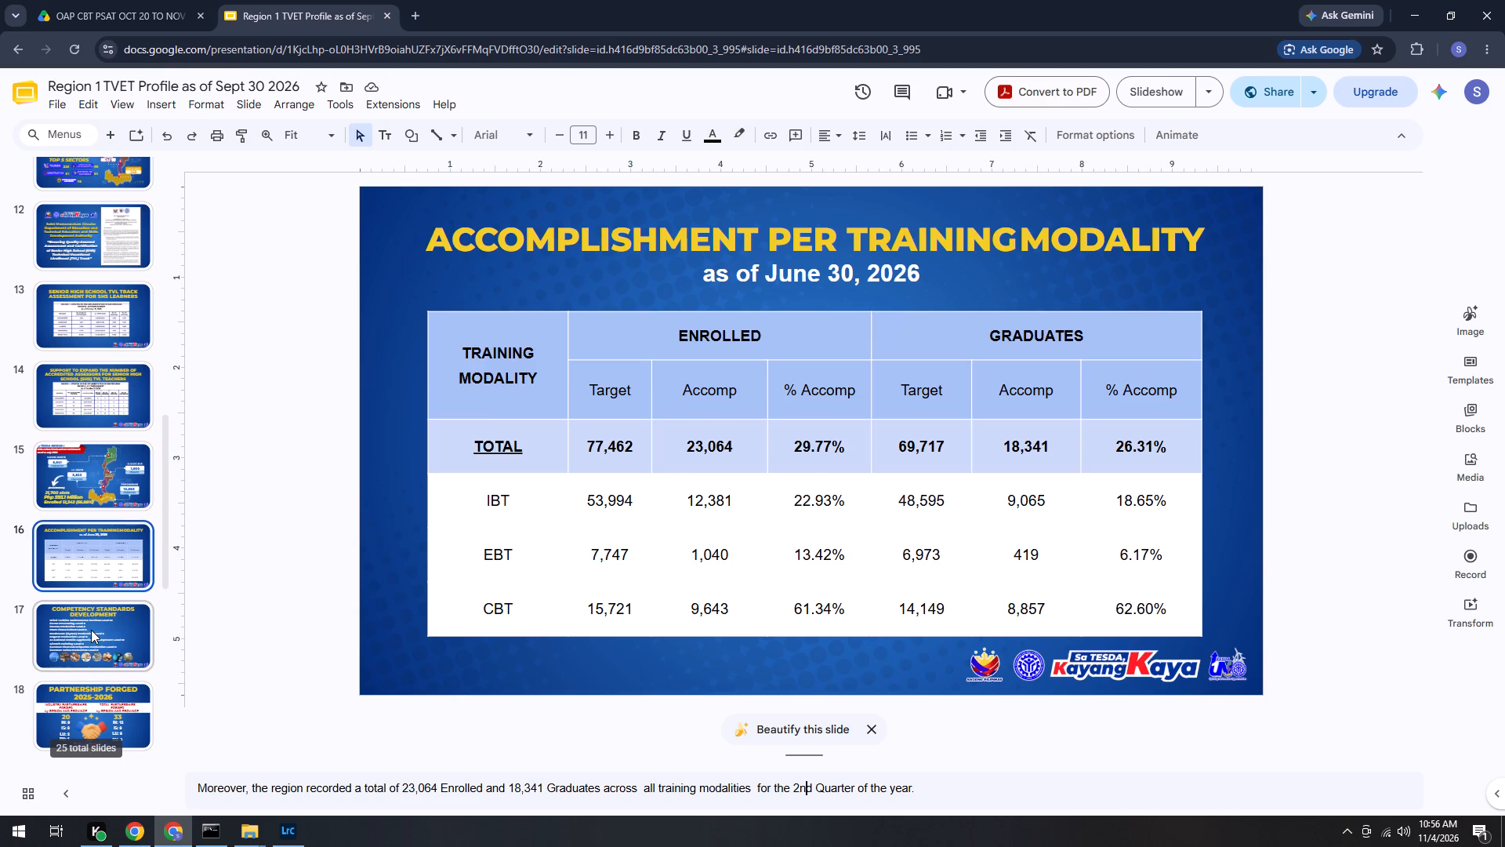
{"action": "left_click", "coordinate": [91, 630]}
{"action": "scroll", "coordinate": [92, 630], "scroll_direction": "down", "scroll_amount": 2}
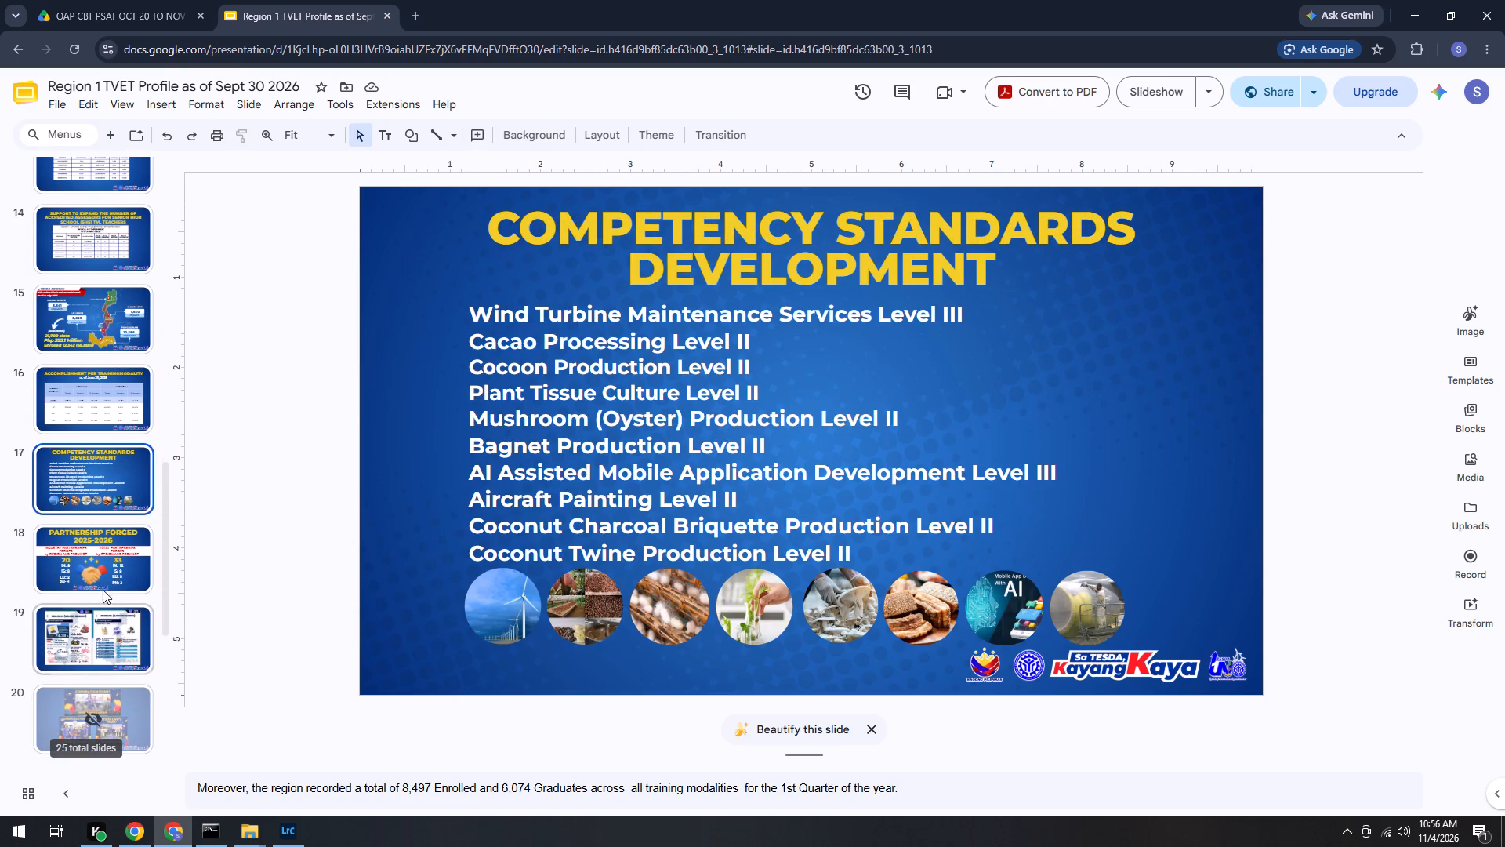
{"action": "left_click", "coordinate": [103, 578]}
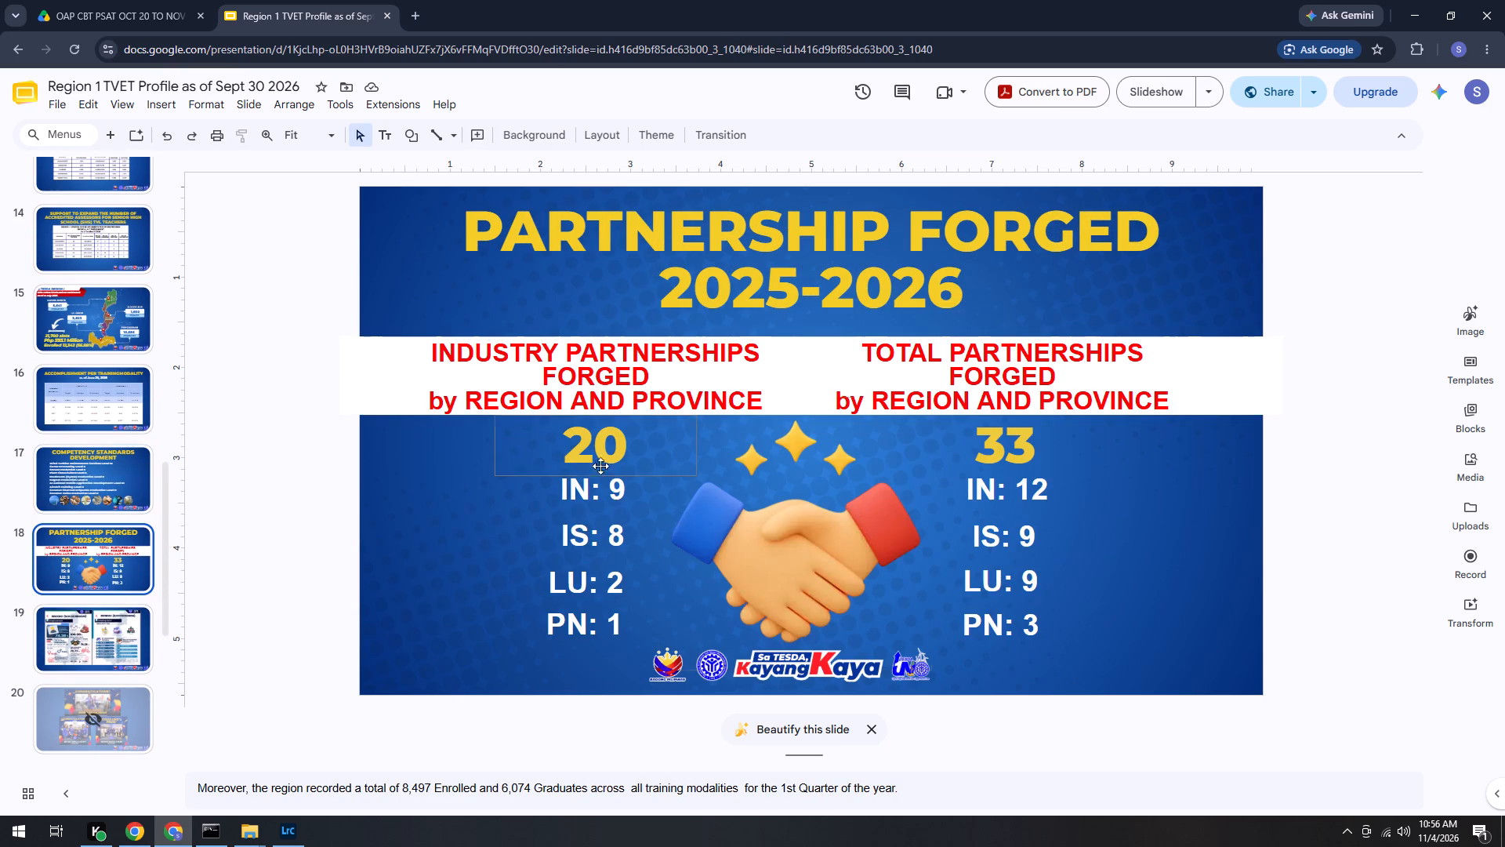
{"action": "scroll", "coordinate": [396, 474], "scroll_direction": "down", "scroll_amount": 3}
{"action": "scroll", "coordinate": [102, 653], "scroll_direction": "down", "scroll_amount": 2}
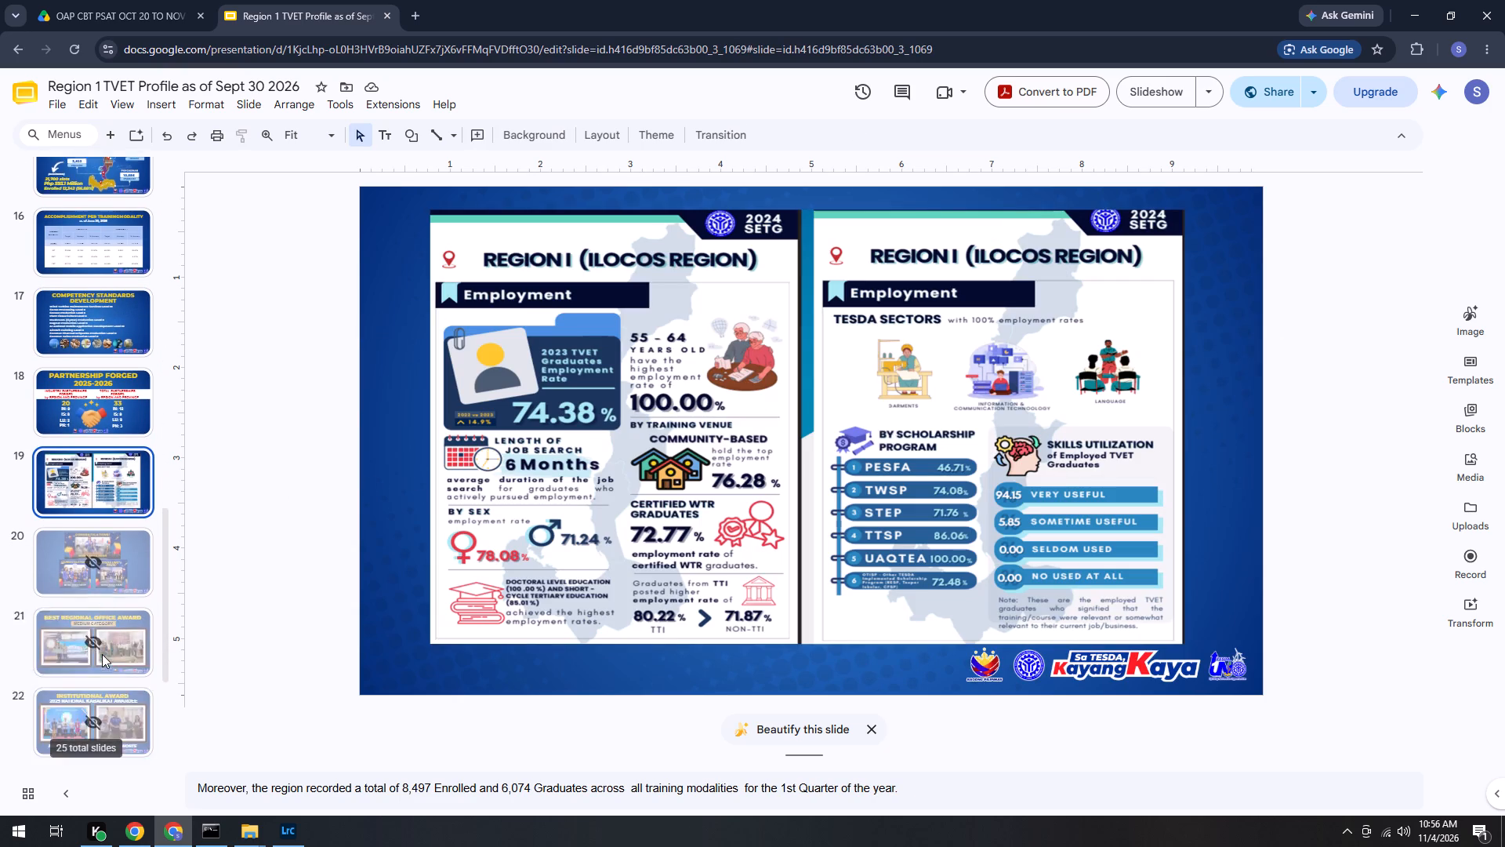
{"action": "scroll", "coordinate": [102, 654], "scroll_direction": "down", "scroll_amount": 8}
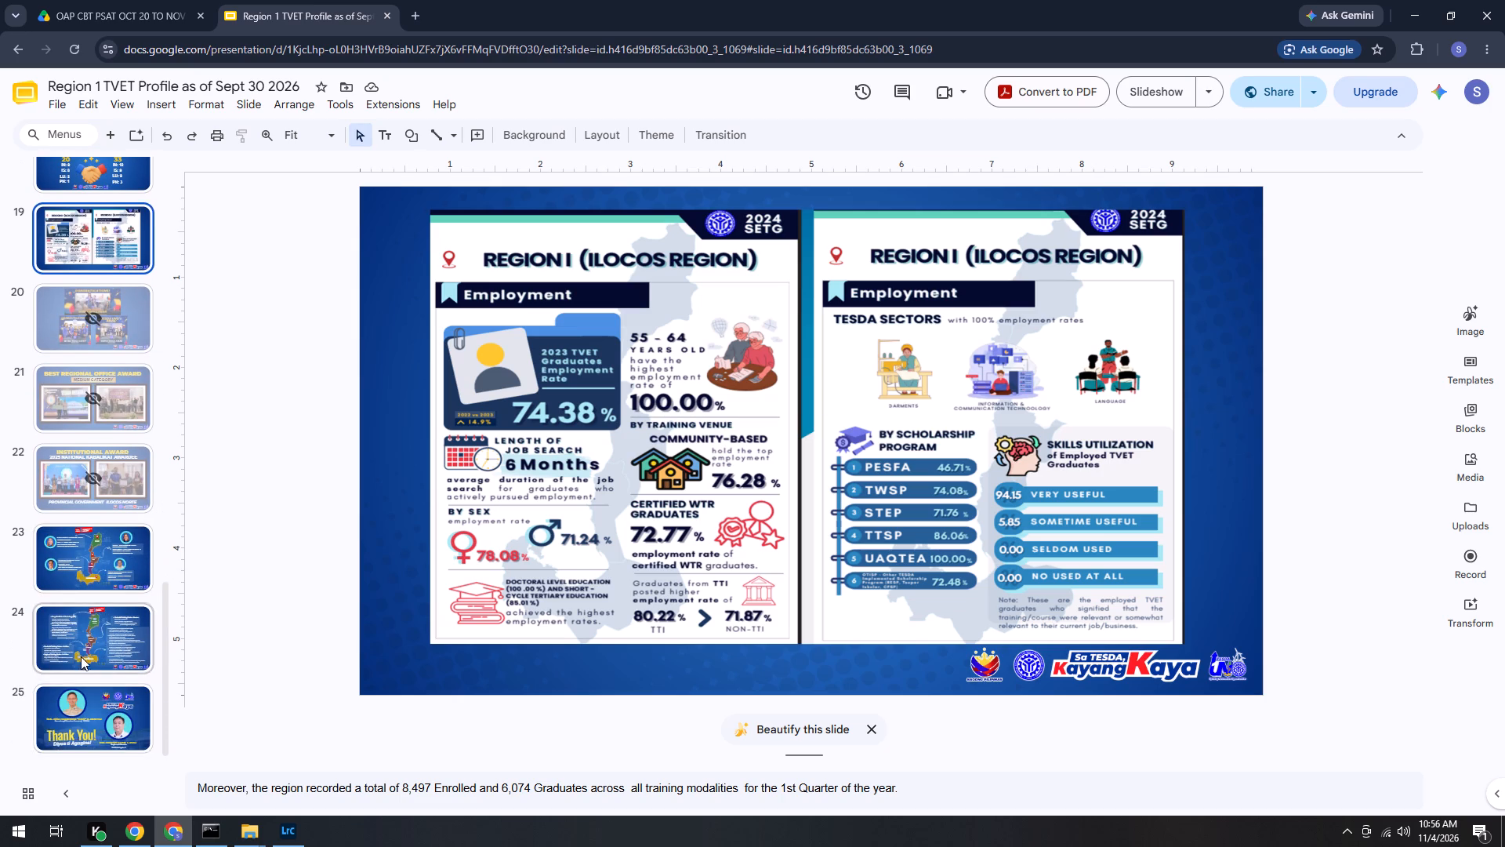
{"action": "scroll", "coordinate": [72, 649], "scroll_direction": "up", "scroll_amount": 13}
{"action": "scroll", "coordinate": [71, 643], "scroll_direction": "down", "scroll_amount": 6}
Return to the opening slide and look through the deck again from the beginning.
{"action": "scroll", "coordinate": [78, 642], "scroll_direction": "up", "scroll_amount": 17}
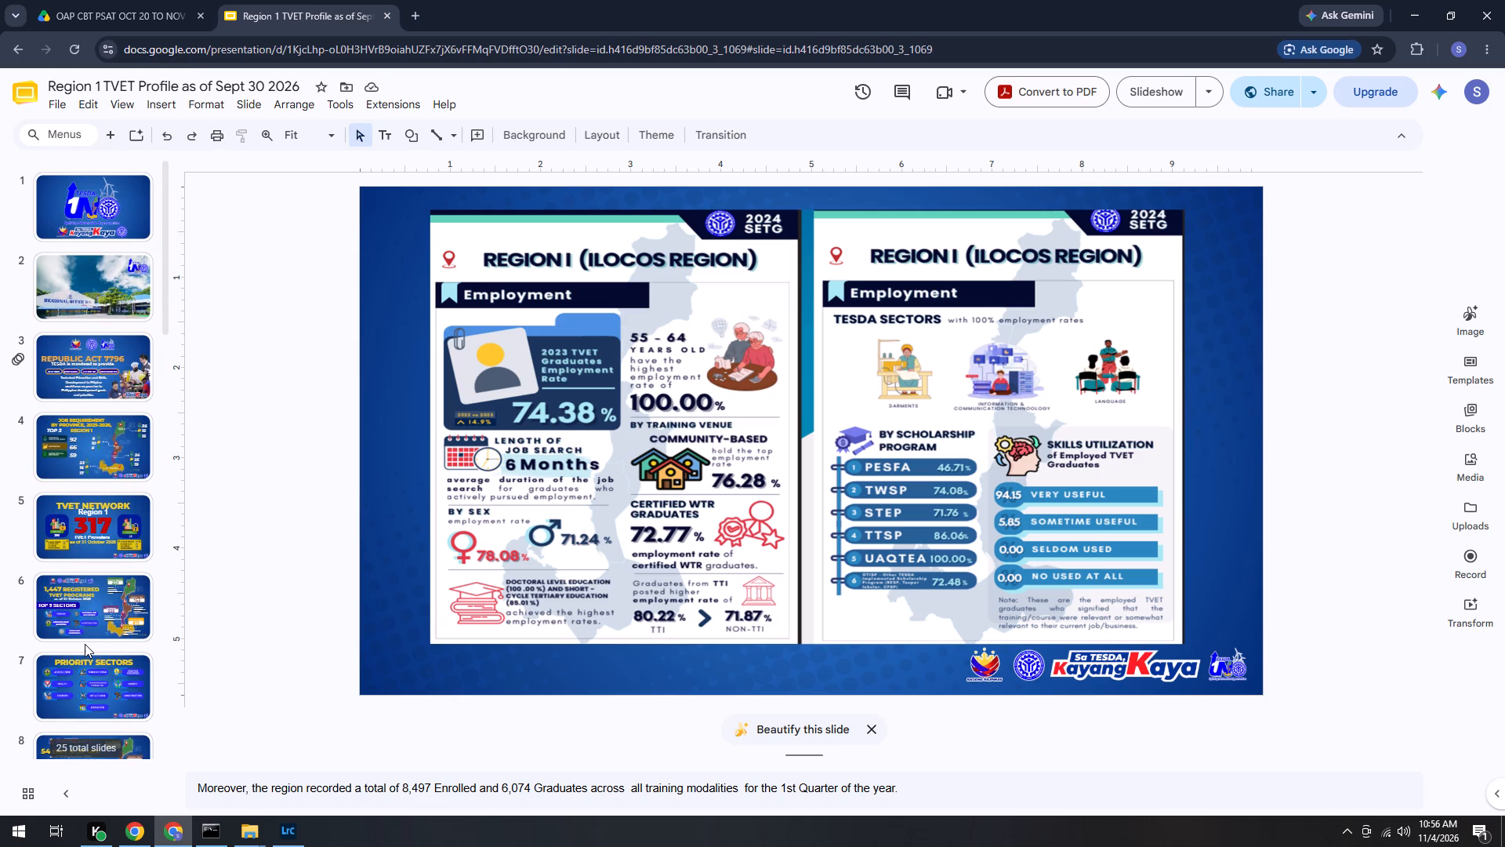
{"action": "left_click", "coordinate": [123, 180]}
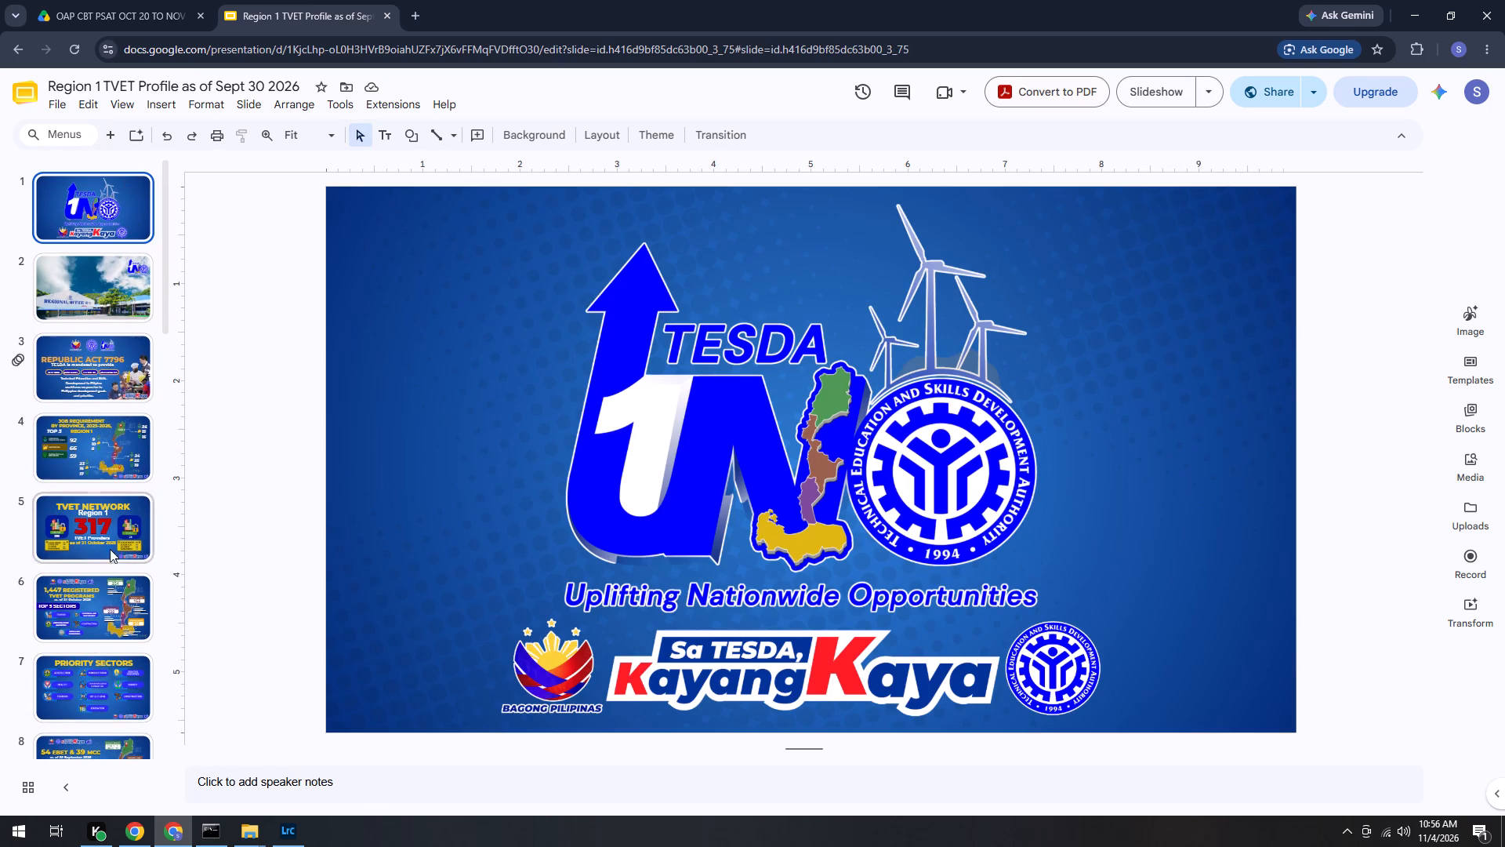
{"action": "scroll", "coordinate": [91, 570], "scroll_direction": "down", "scroll_amount": 8}
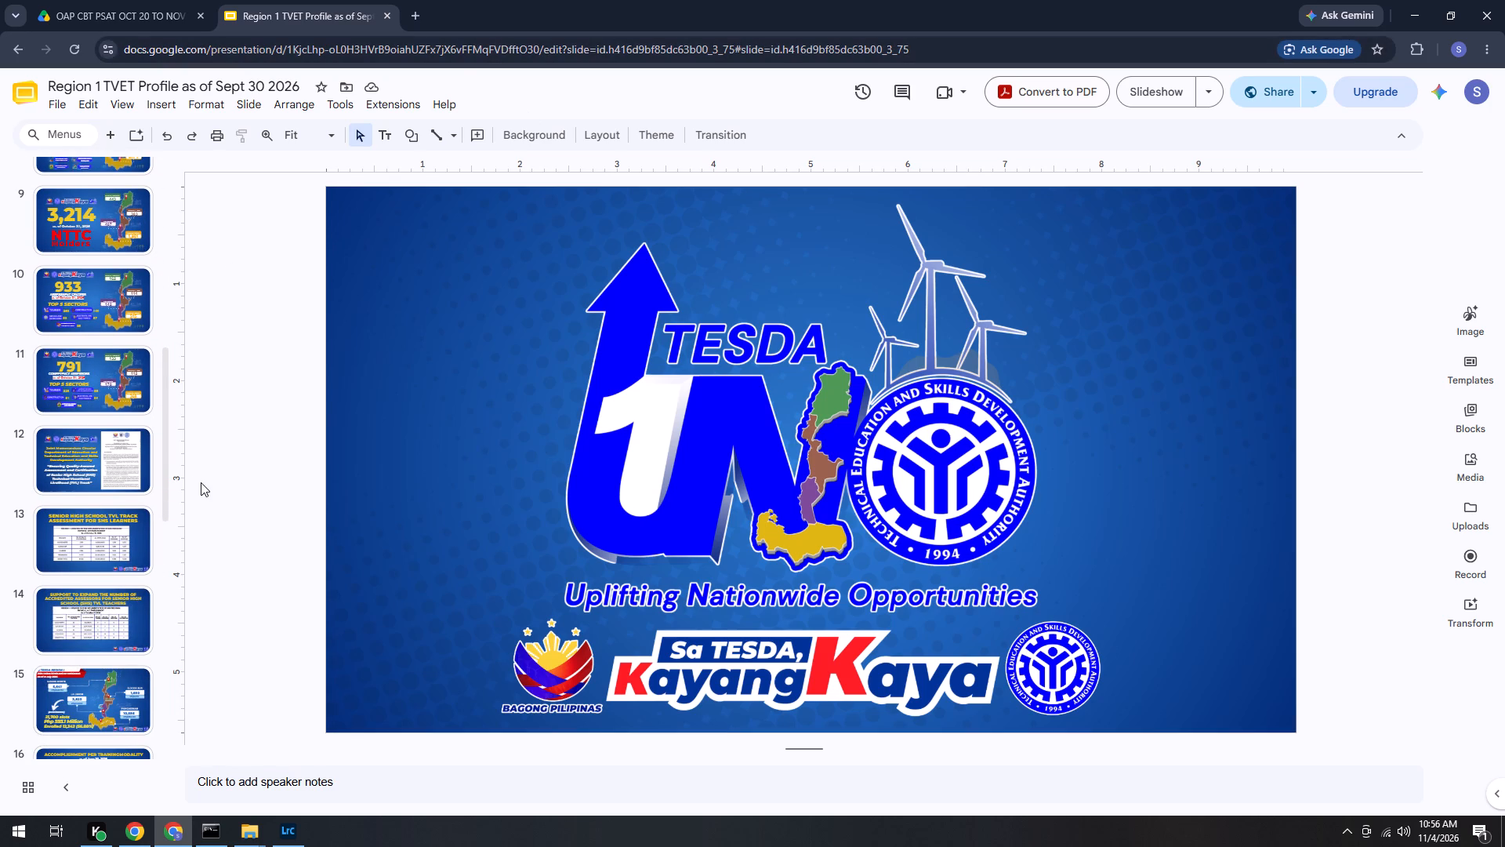
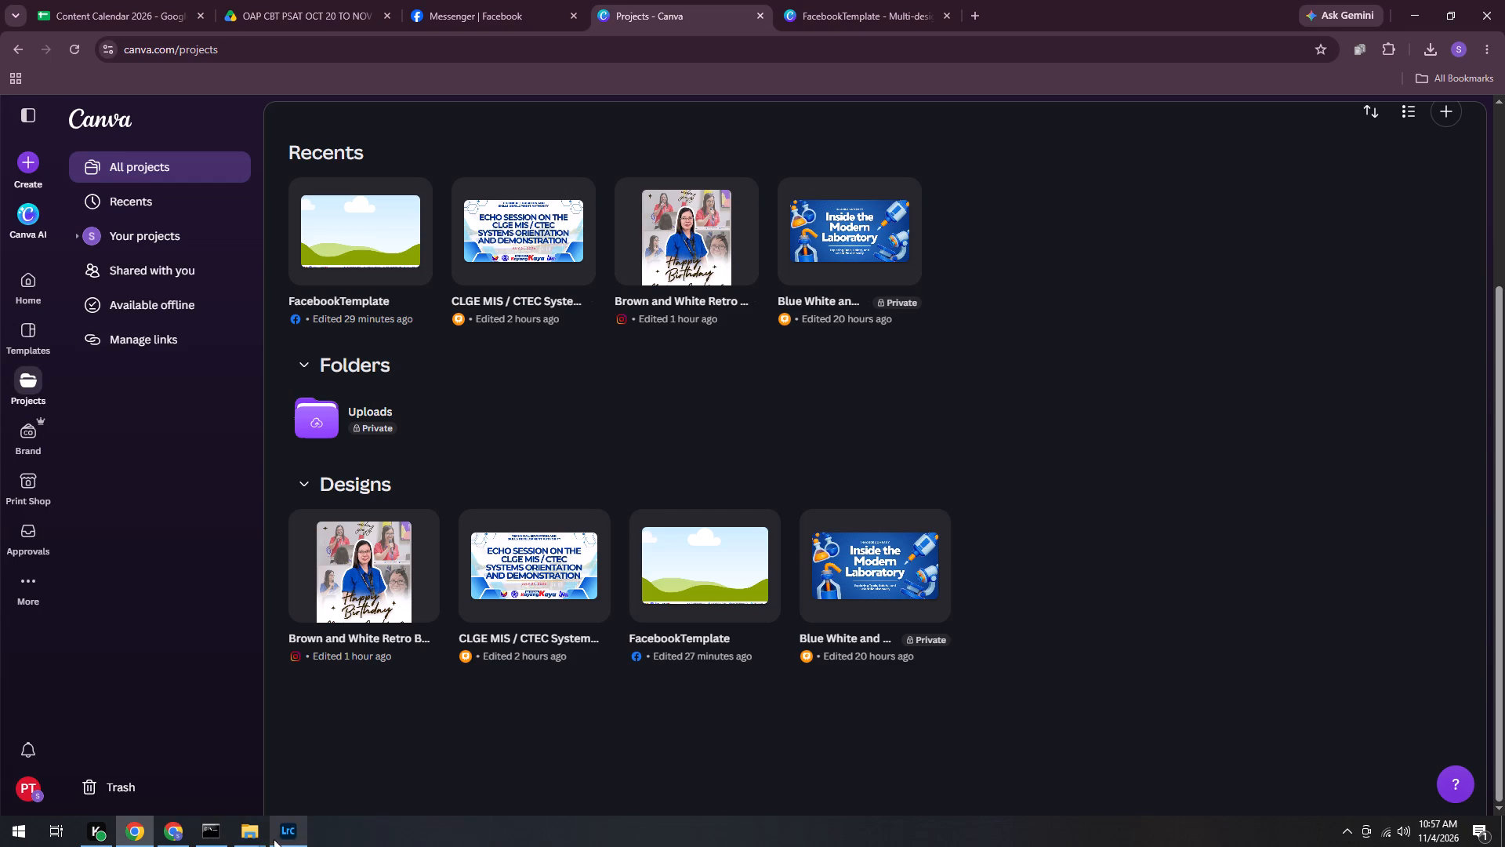
Switch back from the Canva projects page to the Google Slides presentation Region 1 TVET Profile as of Sept 30 2026.
{"action": "left_click", "coordinate": [252, 841]}
{"action": "left_click", "coordinate": [314, 841]}
{"action": "left_click", "coordinate": [209, 833]}
{"action": "left_click", "coordinate": [172, 833]}
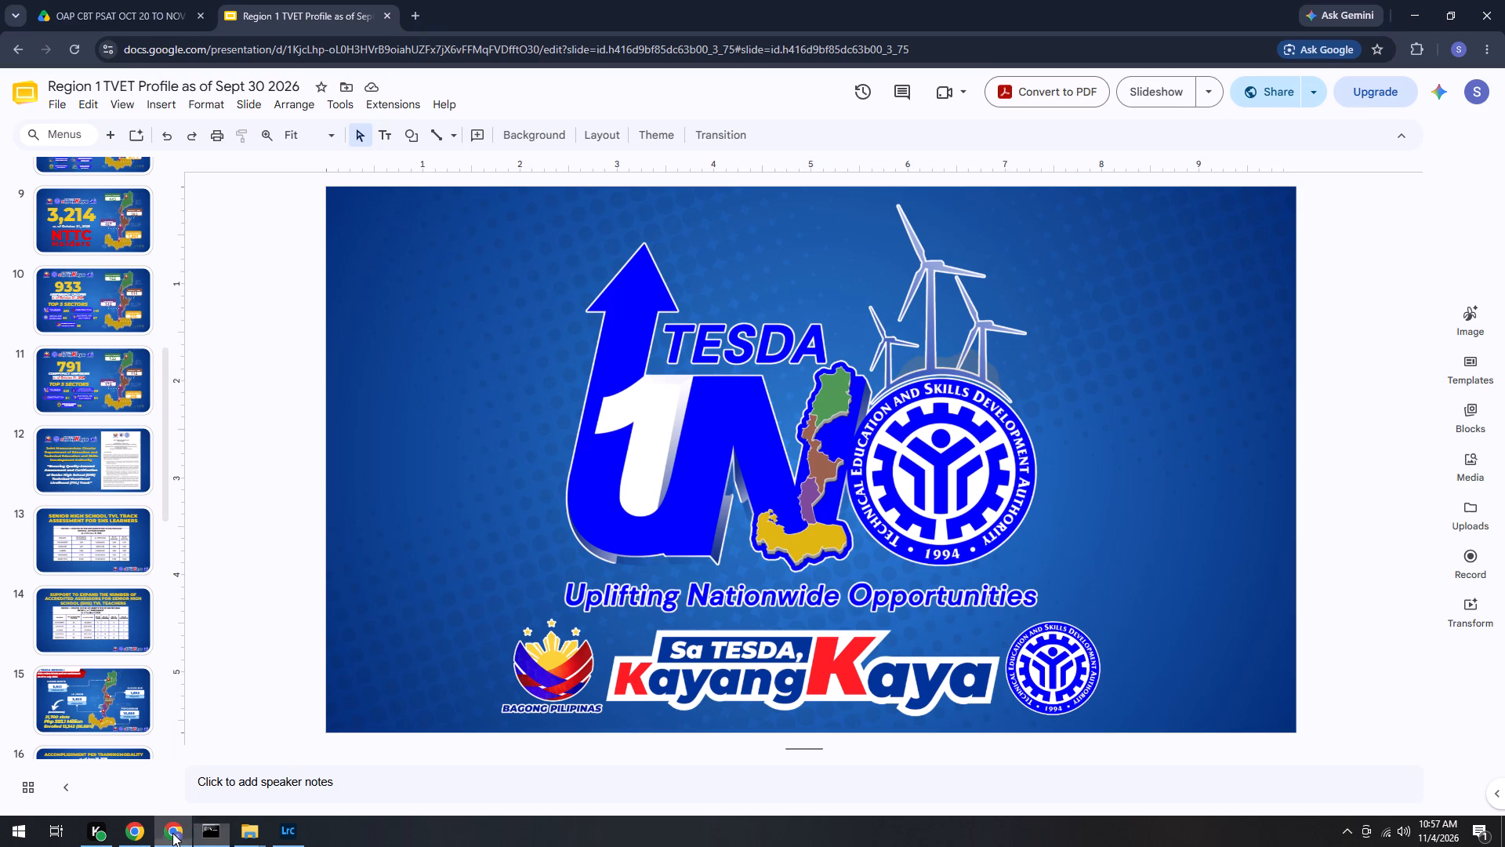
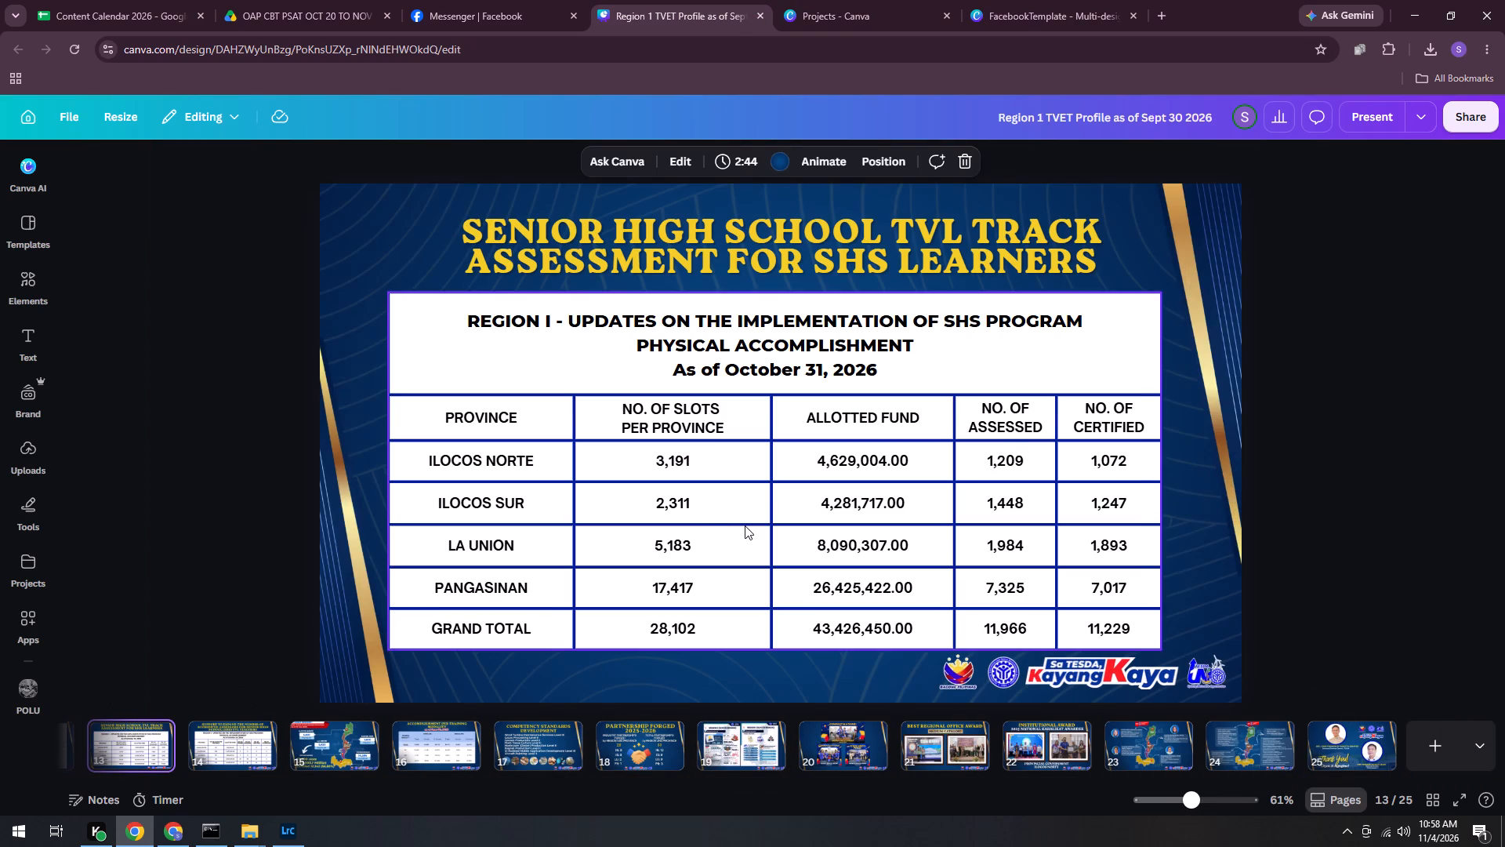
View slide 14 and return to slide 13's Senior High School TVL Track assessment table to check its figures.
{"action": "left_click", "coordinate": [217, 749]}
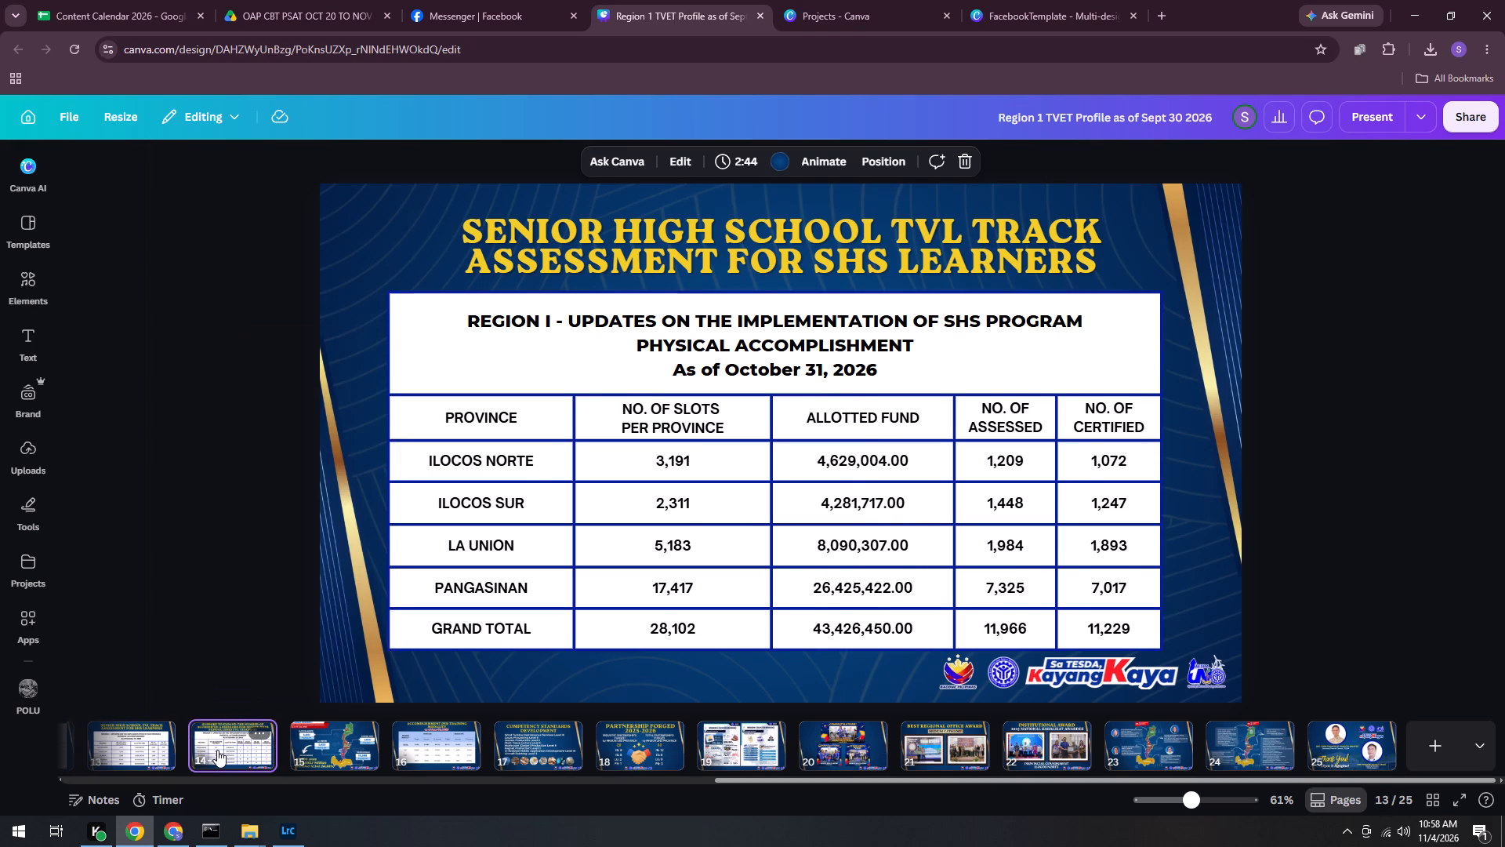
{"action": "left_click", "coordinate": [154, 741]}
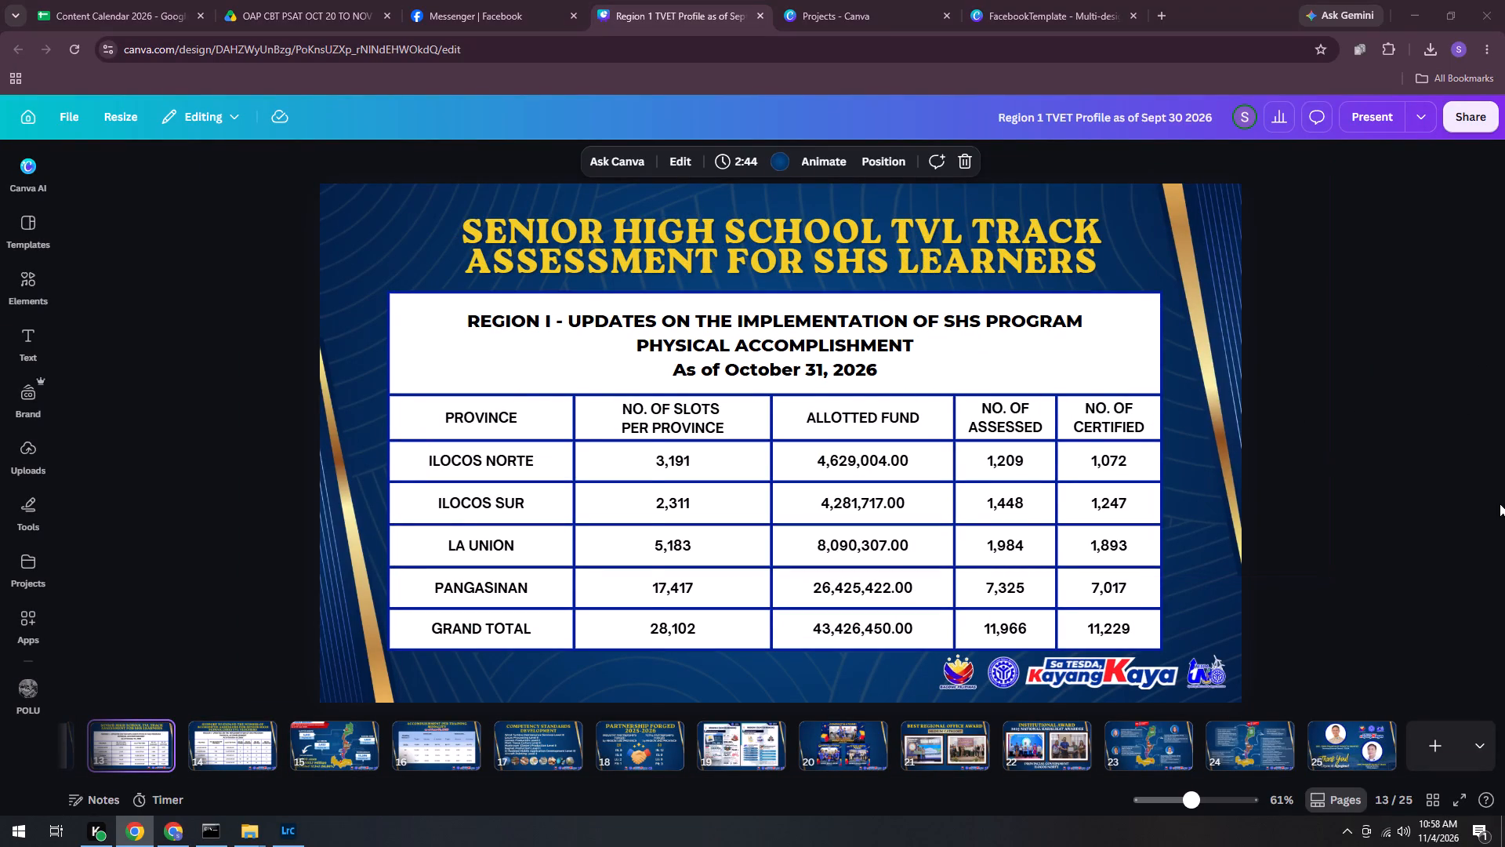
Capture a screenshot of the SHS Program physical accomplishment table on slide 13 of the Canva deck with Snipping Tool.
{"action": "key", "text": "s"}
{"action": "left_click", "coordinate": [152, 404]}
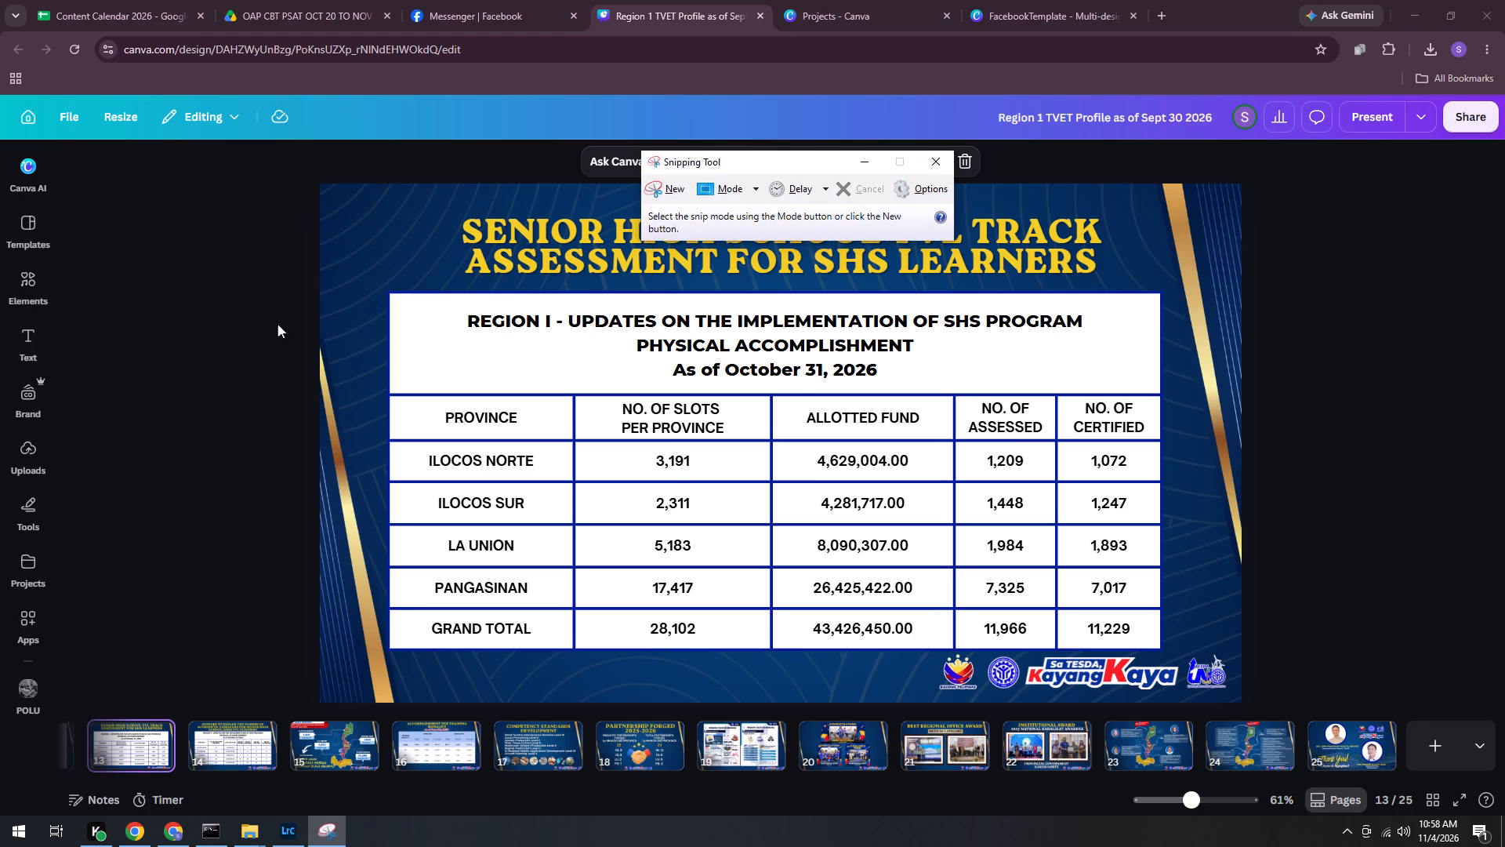
{"action": "left_click", "coordinate": [667, 193]}
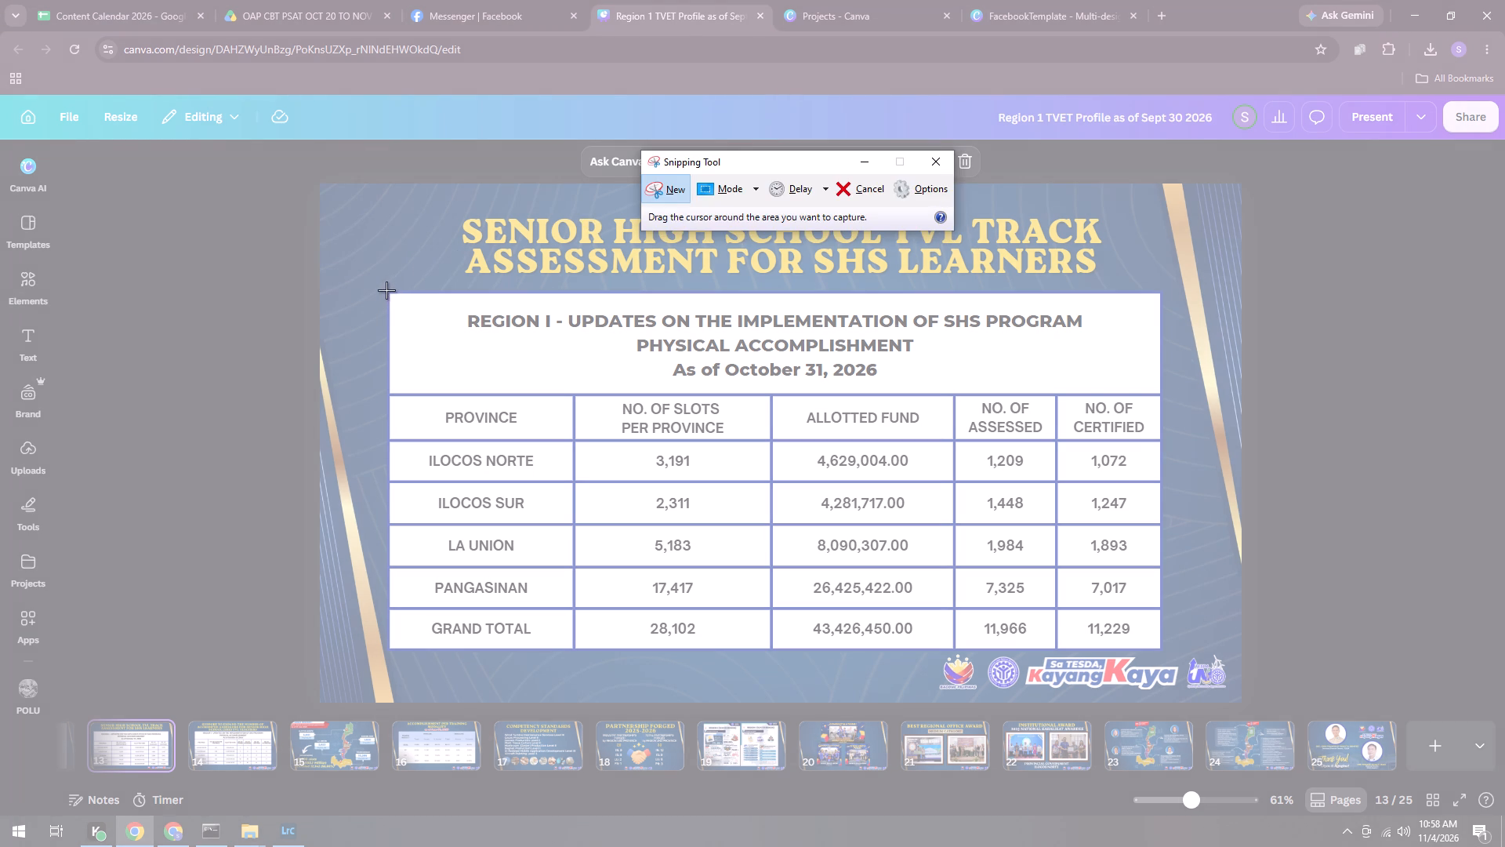
{"action": "left_click_drag", "start_coordinate": [386, 290], "coordinate": [989, 565]}
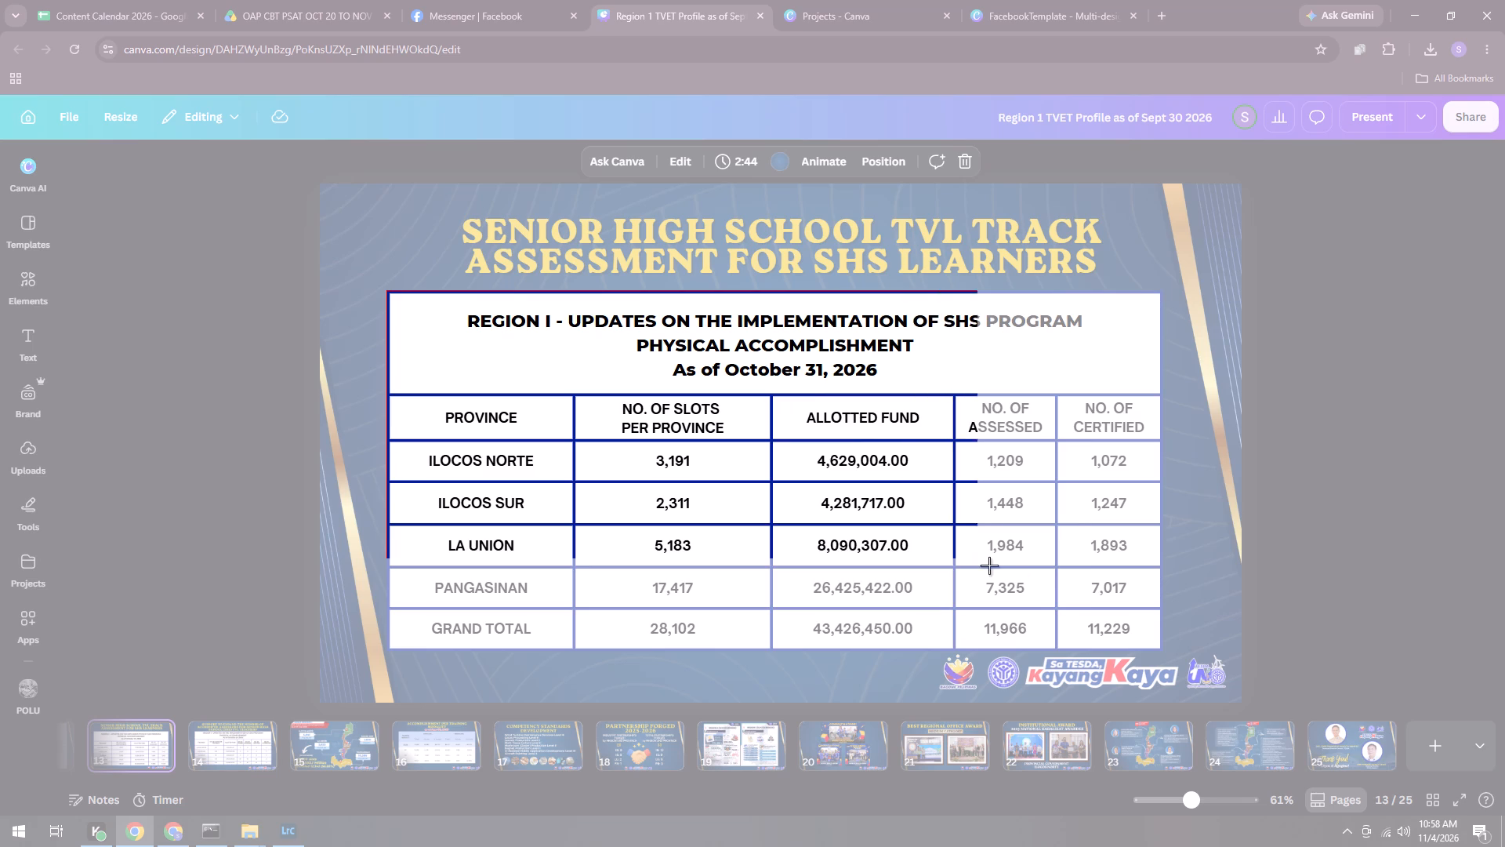
{"action": "left_click_drag", "start_coordinate": [989, 565], "coordinate": [1163, 652]}
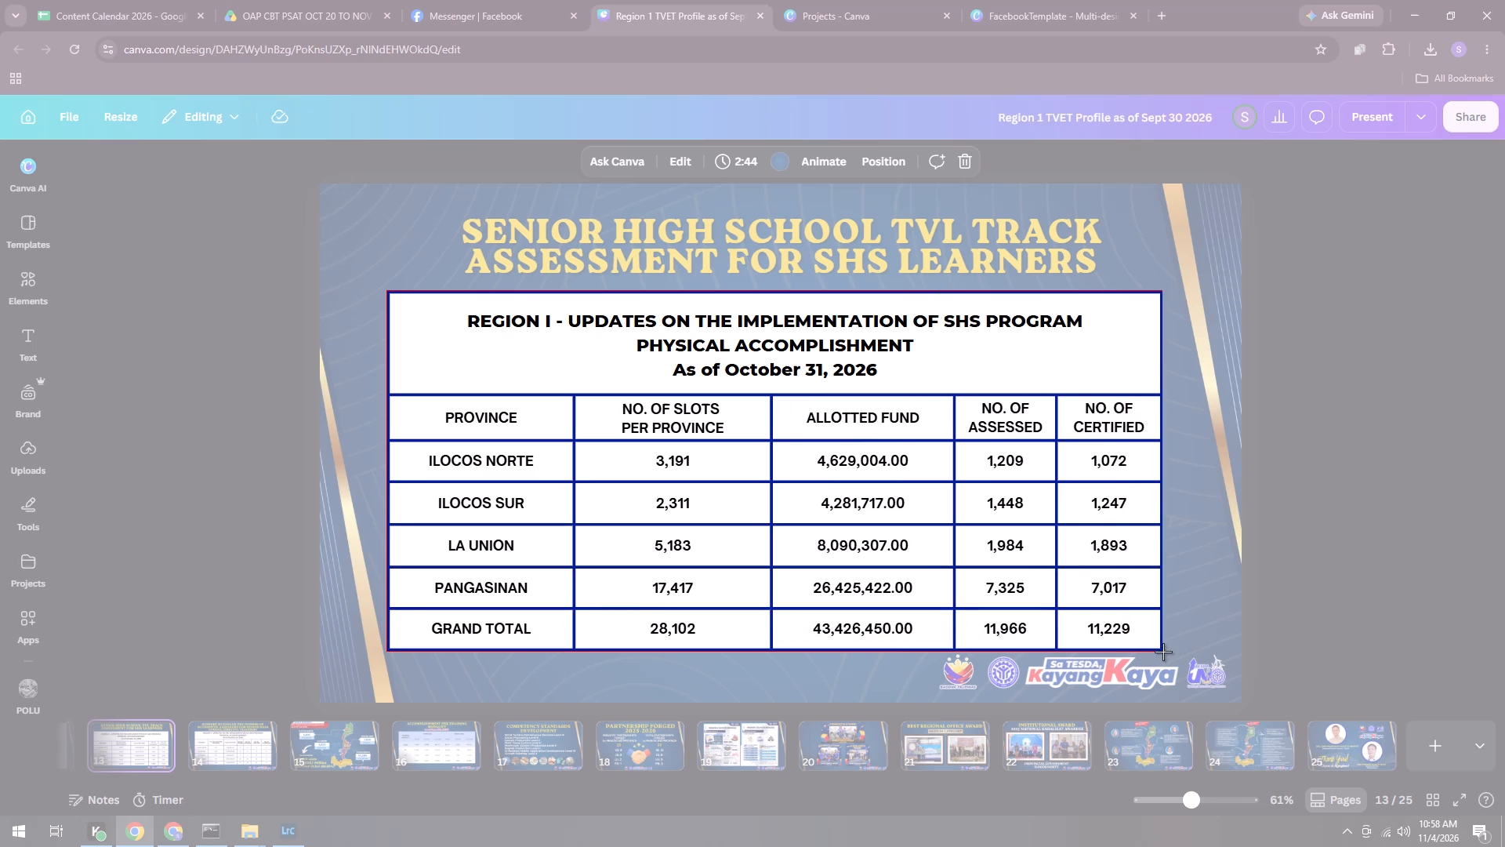
{"action": "left_click_drag", "start_coordinate": [1163, 652], "coordinate": [1164, 652]}
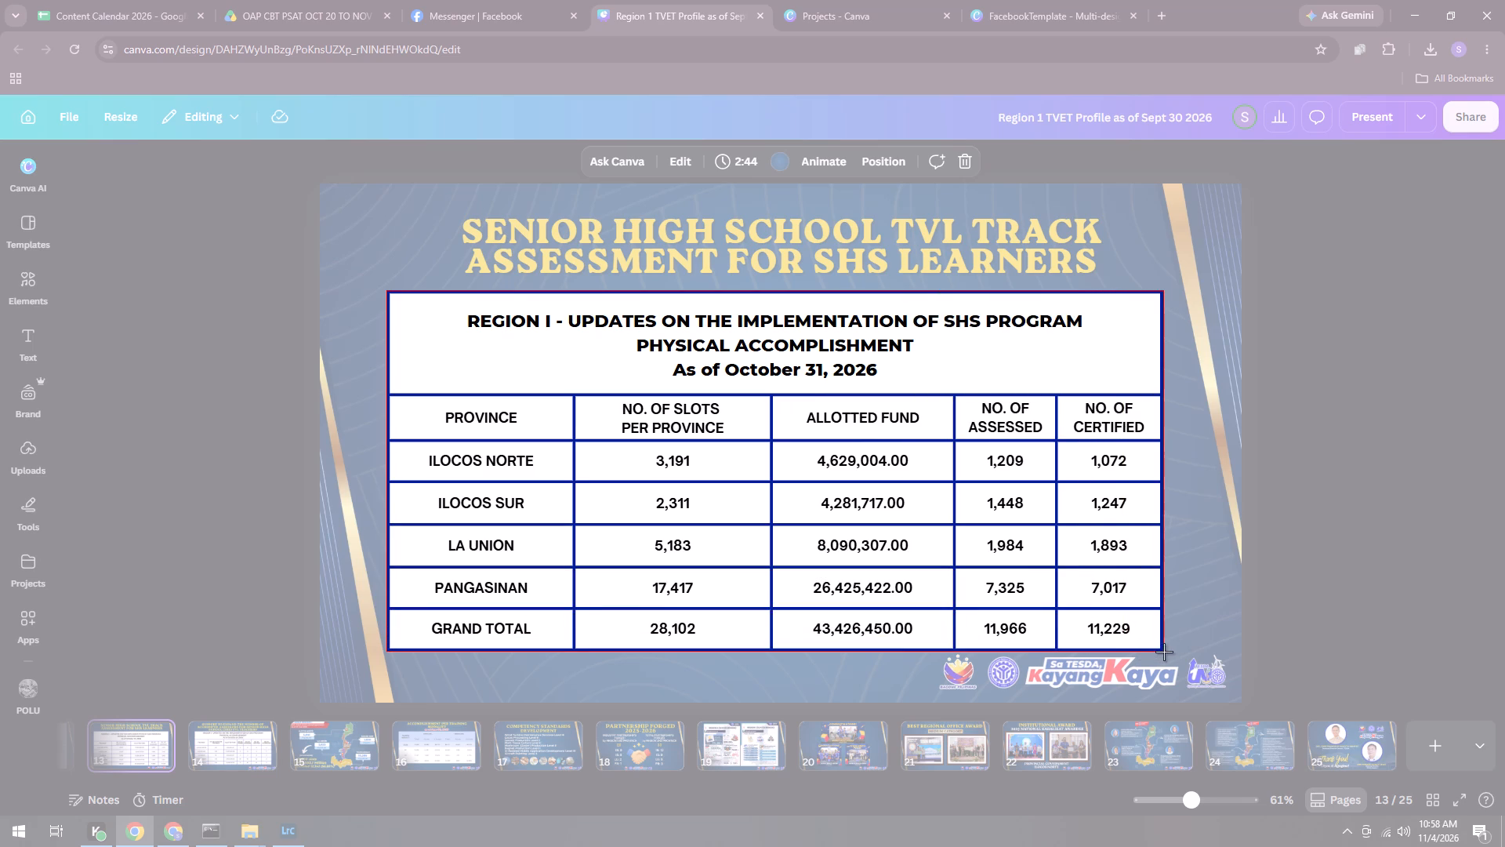
{"action": "left_click_drag", "start_coordinate": [1164, 652], "coordinate": [1163, 652]}
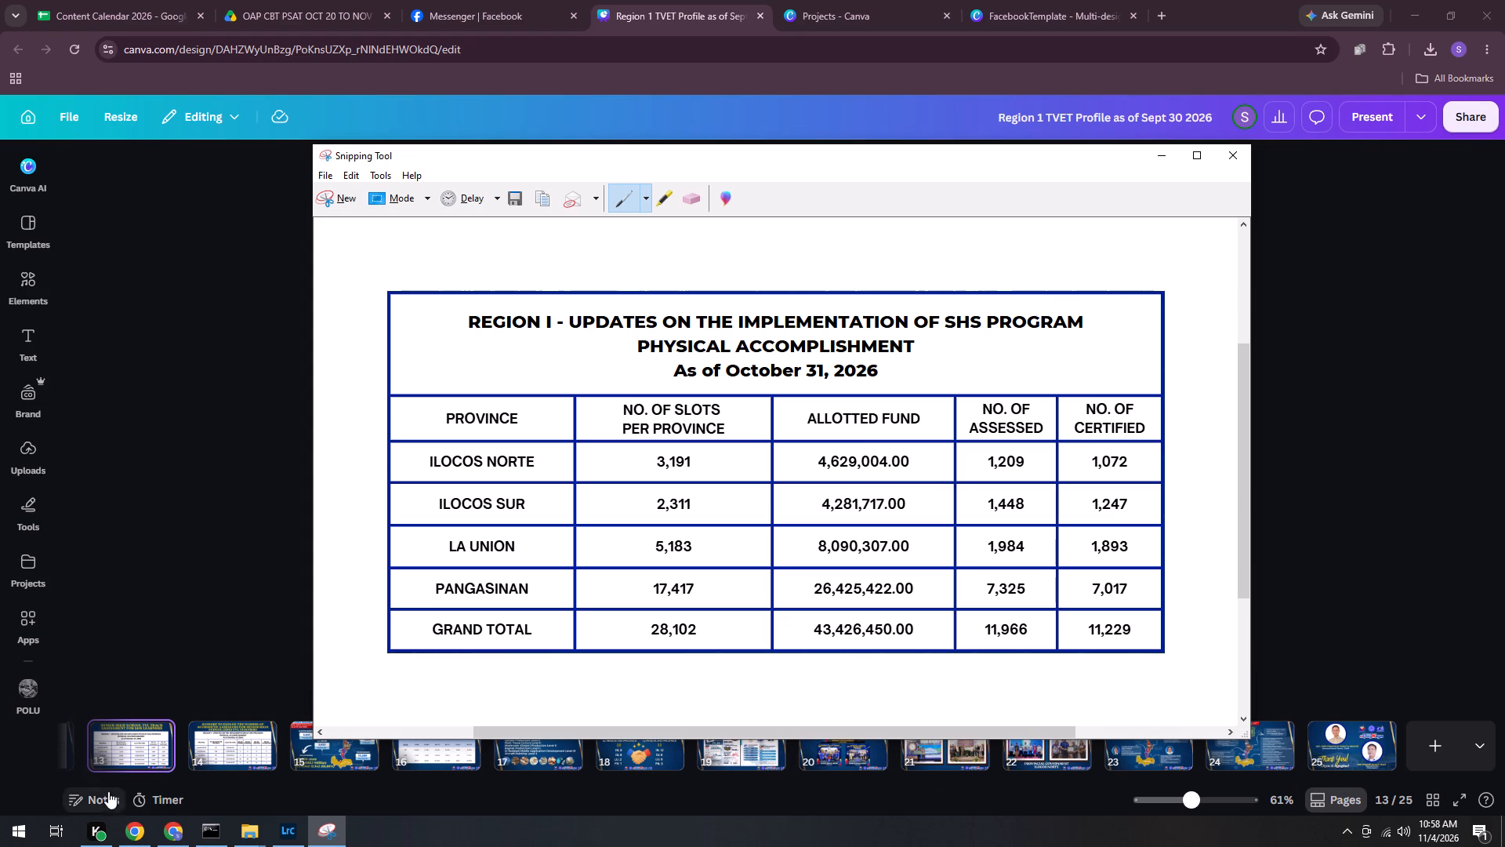
On slide 13 of the Google Slides deck, replace the table image with the captured one, centred just under the title.
{"action": "left_click", "coordinate": [154, 846]}
{"action": "left_click", "coordinate": [176, 840]}
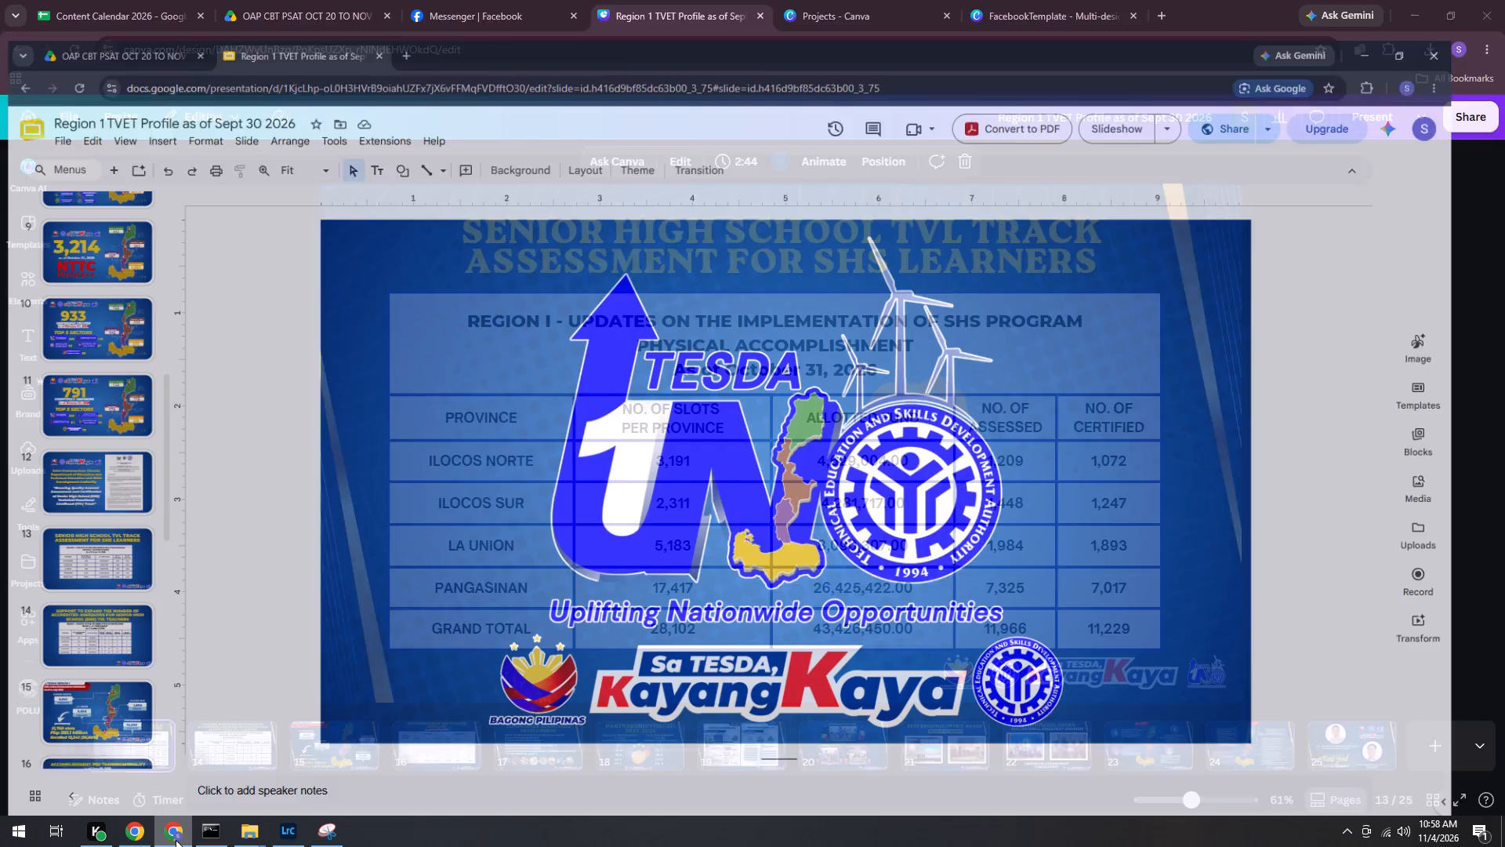
{"action": "scroll", "coordinate": [90, 696], "scroll_direction": "down", "scroll_amount": 1}
{"action": "left_click", "coordinate": [100, 489]}
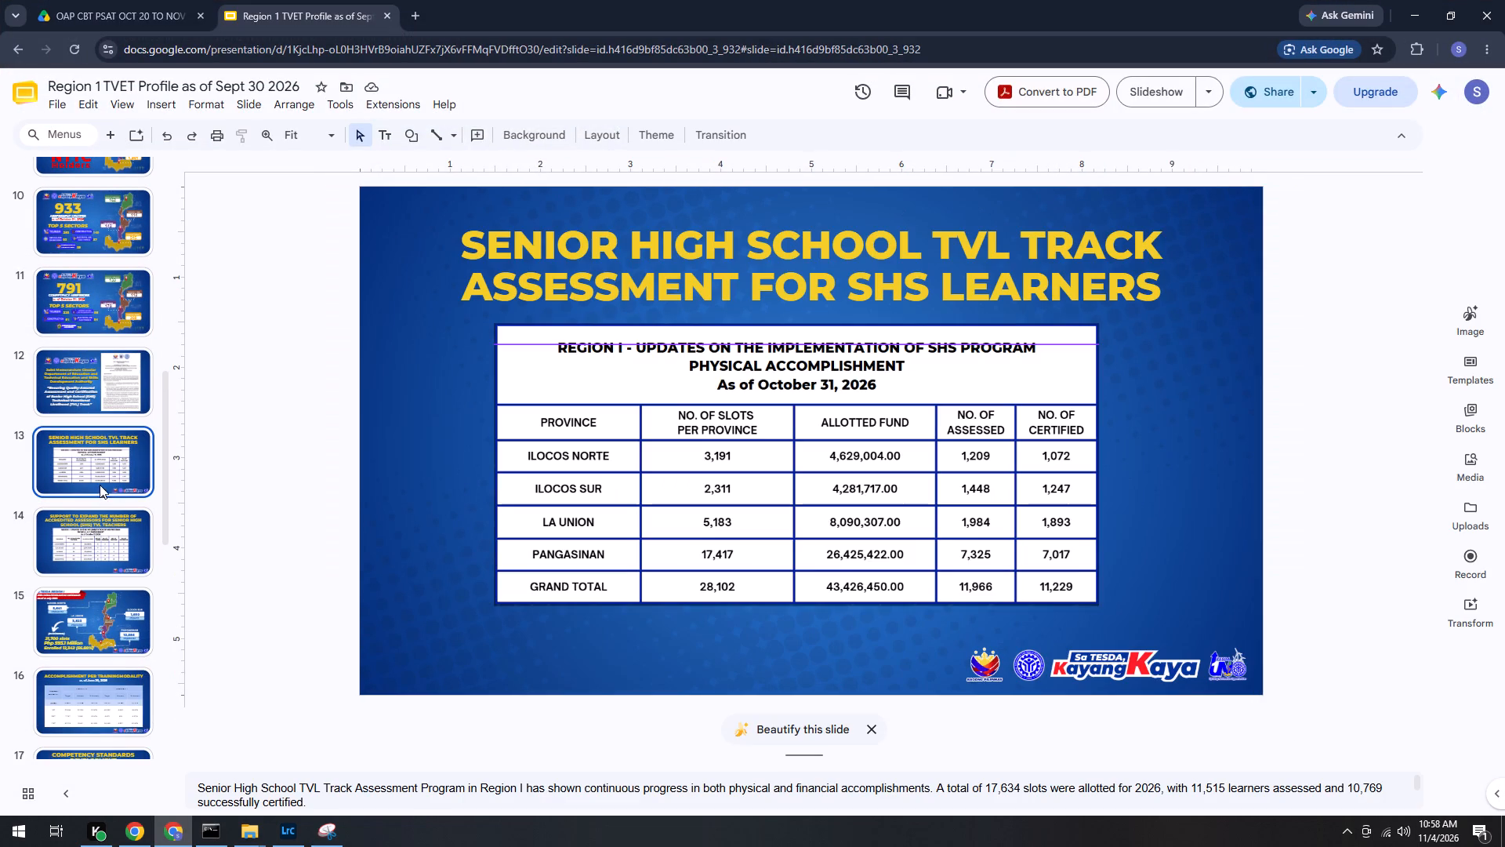
{"action": "left_click", "coordinate": [927, 525]}
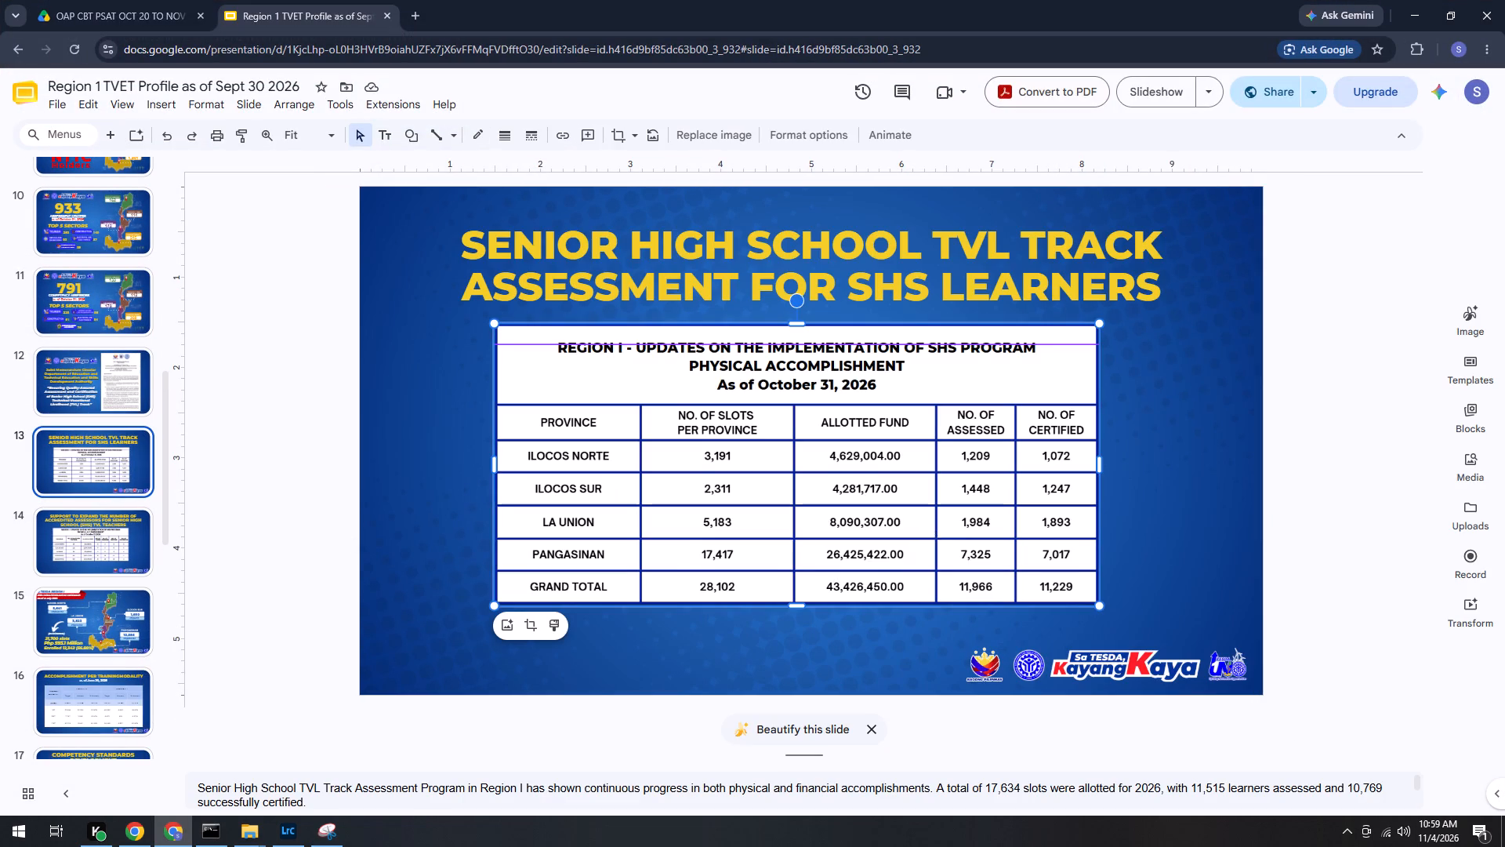
{"action": "key", "text": "Delete"}
{"action": "key", "text": "ctrl+v"}
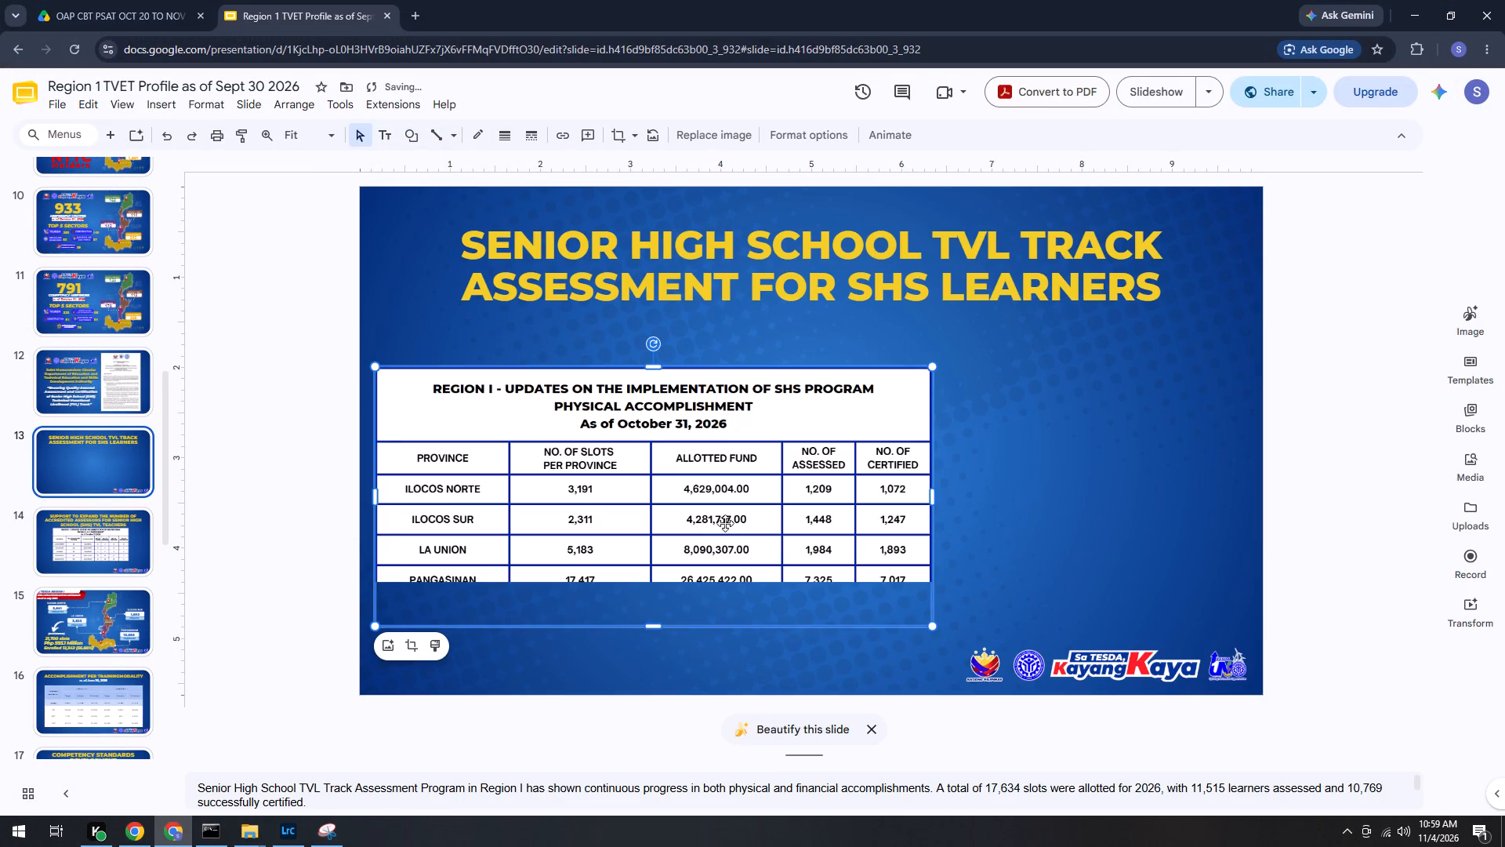
{"action": "left_click_drag", "start_coordinate": [712, 523], "coordinate": [869, 478]}
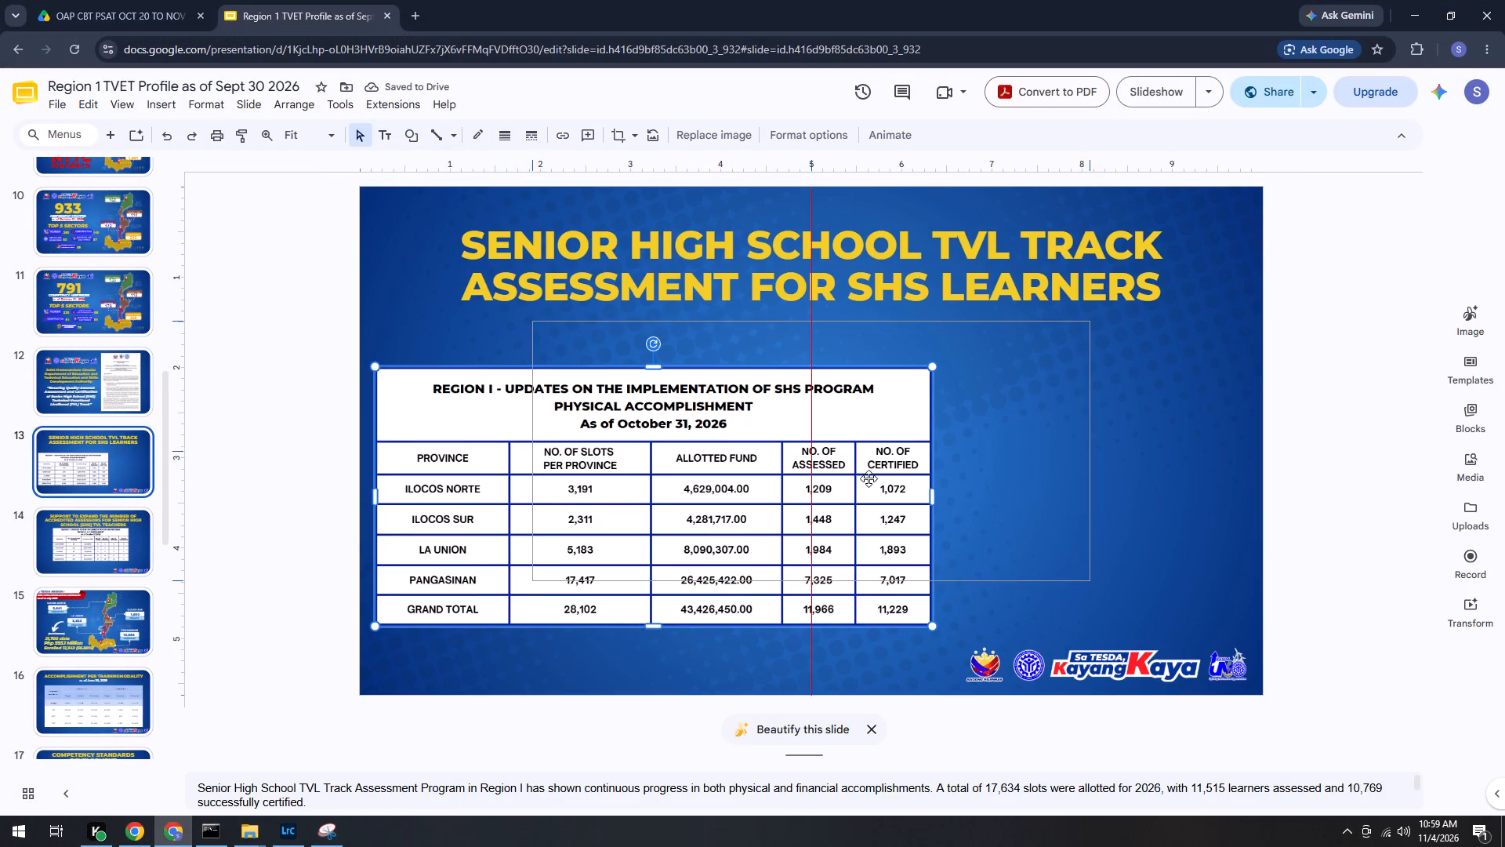
{"action": "left_click_drag", "start_coordinate": [869, 478], "coordinate": [873, 468]}
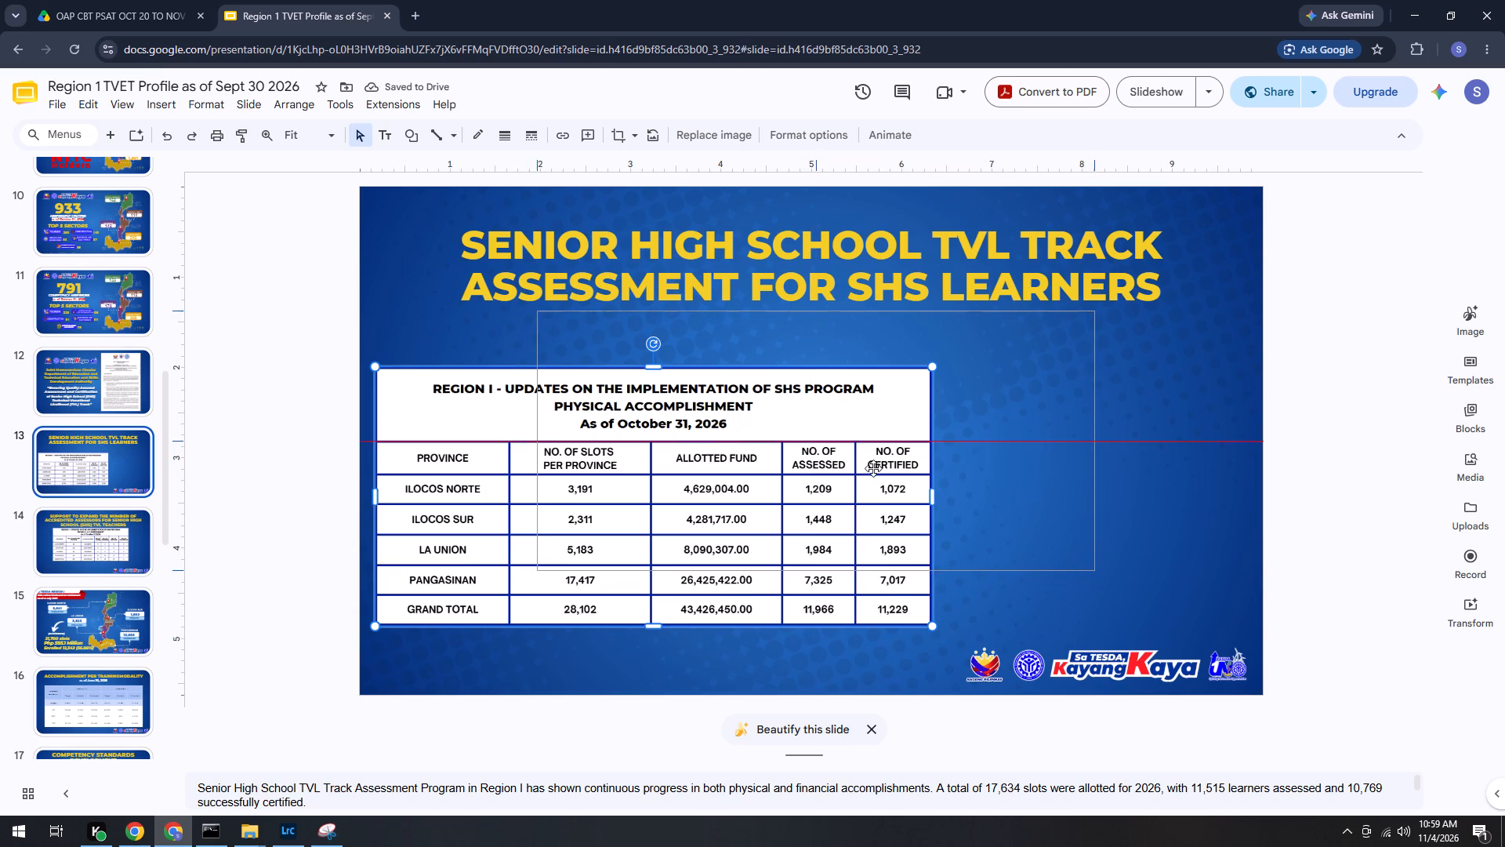
{"action": "left_click_drag", "start_coordinate": [873, 468], "coordinate": [870, 467]}
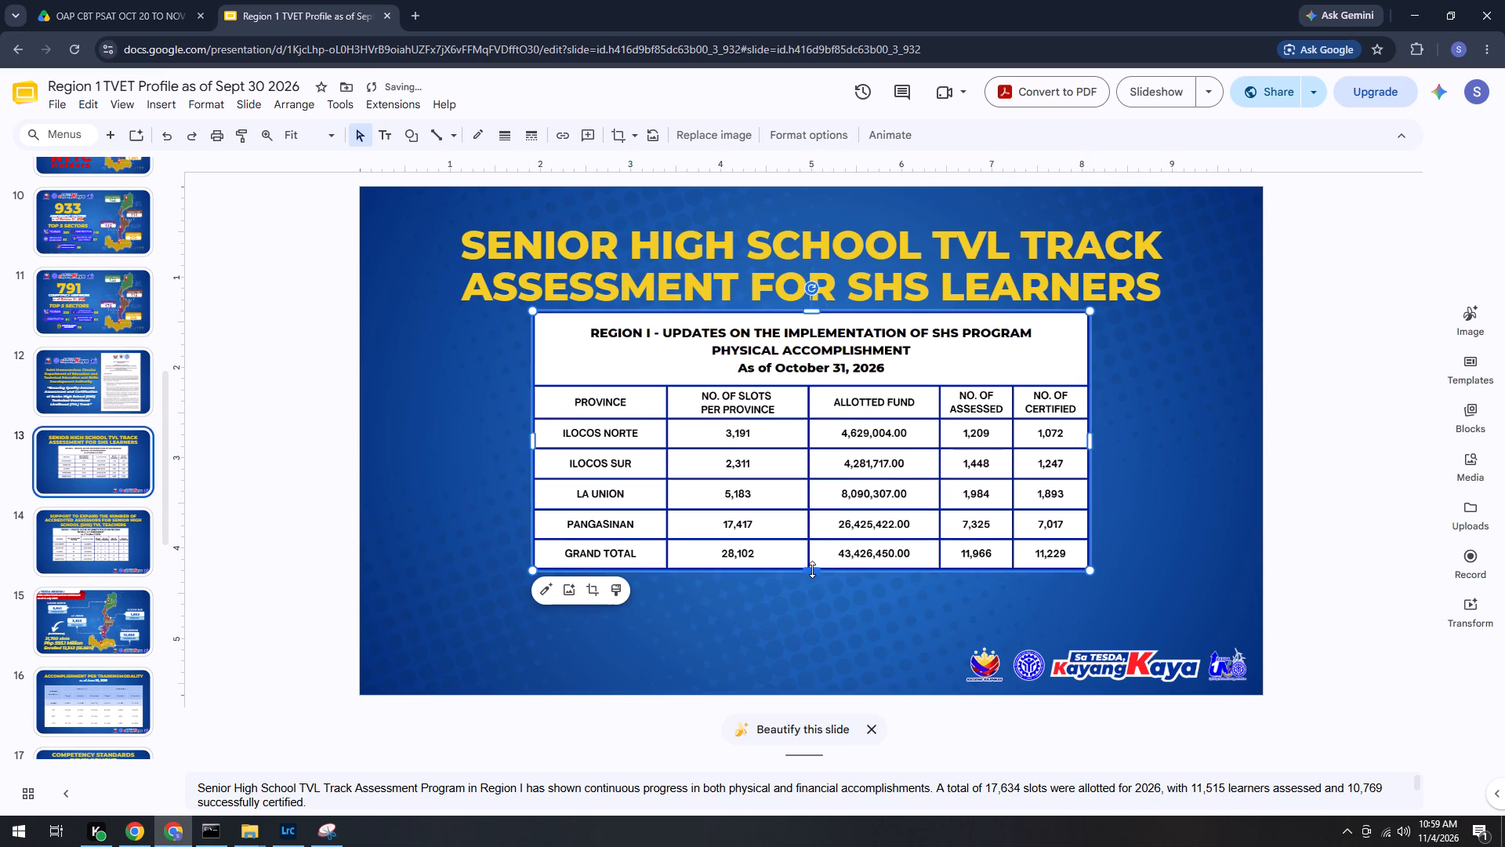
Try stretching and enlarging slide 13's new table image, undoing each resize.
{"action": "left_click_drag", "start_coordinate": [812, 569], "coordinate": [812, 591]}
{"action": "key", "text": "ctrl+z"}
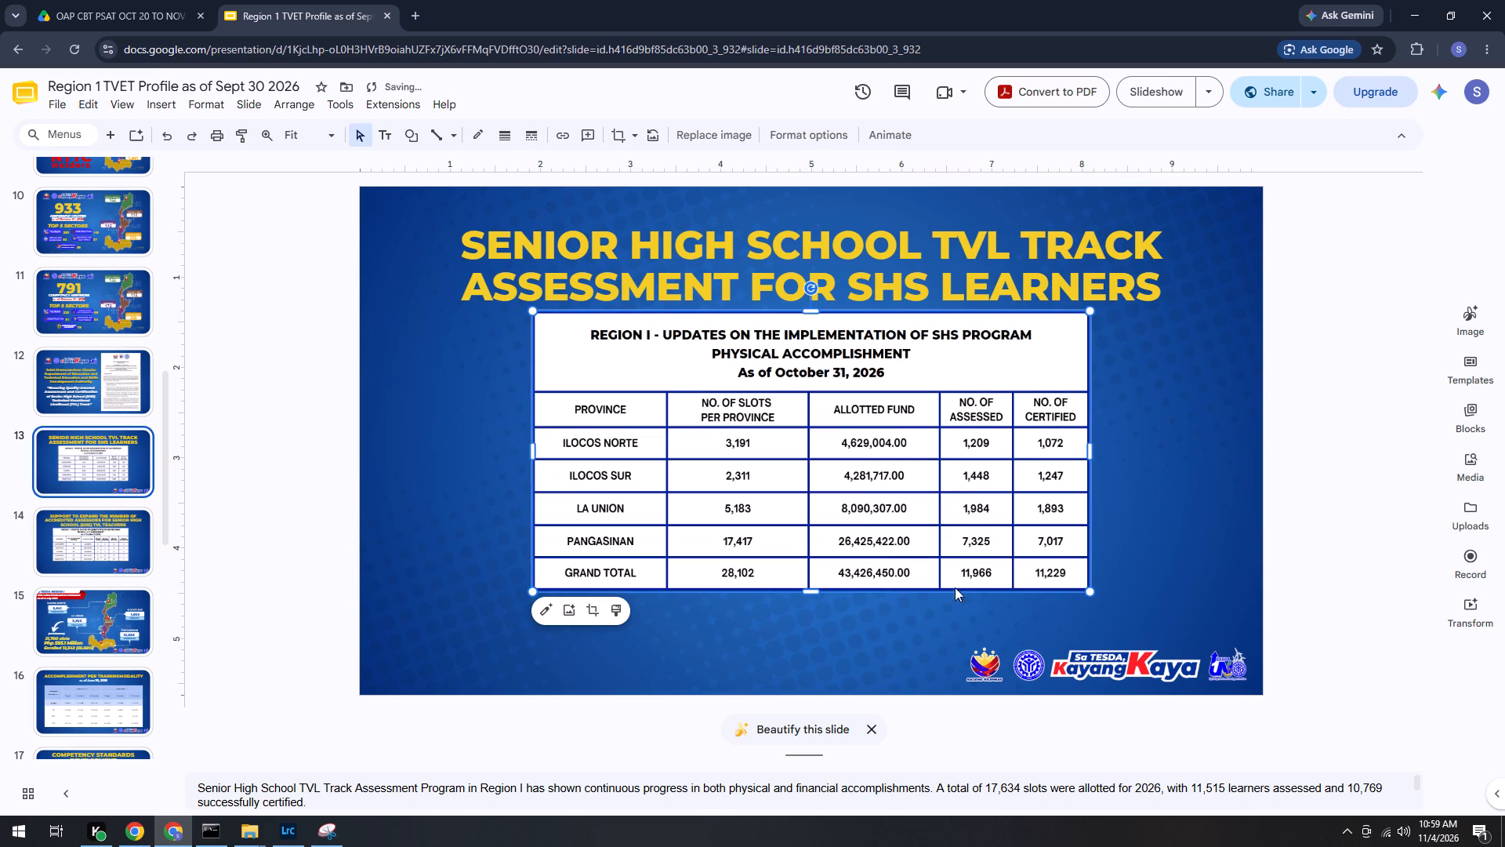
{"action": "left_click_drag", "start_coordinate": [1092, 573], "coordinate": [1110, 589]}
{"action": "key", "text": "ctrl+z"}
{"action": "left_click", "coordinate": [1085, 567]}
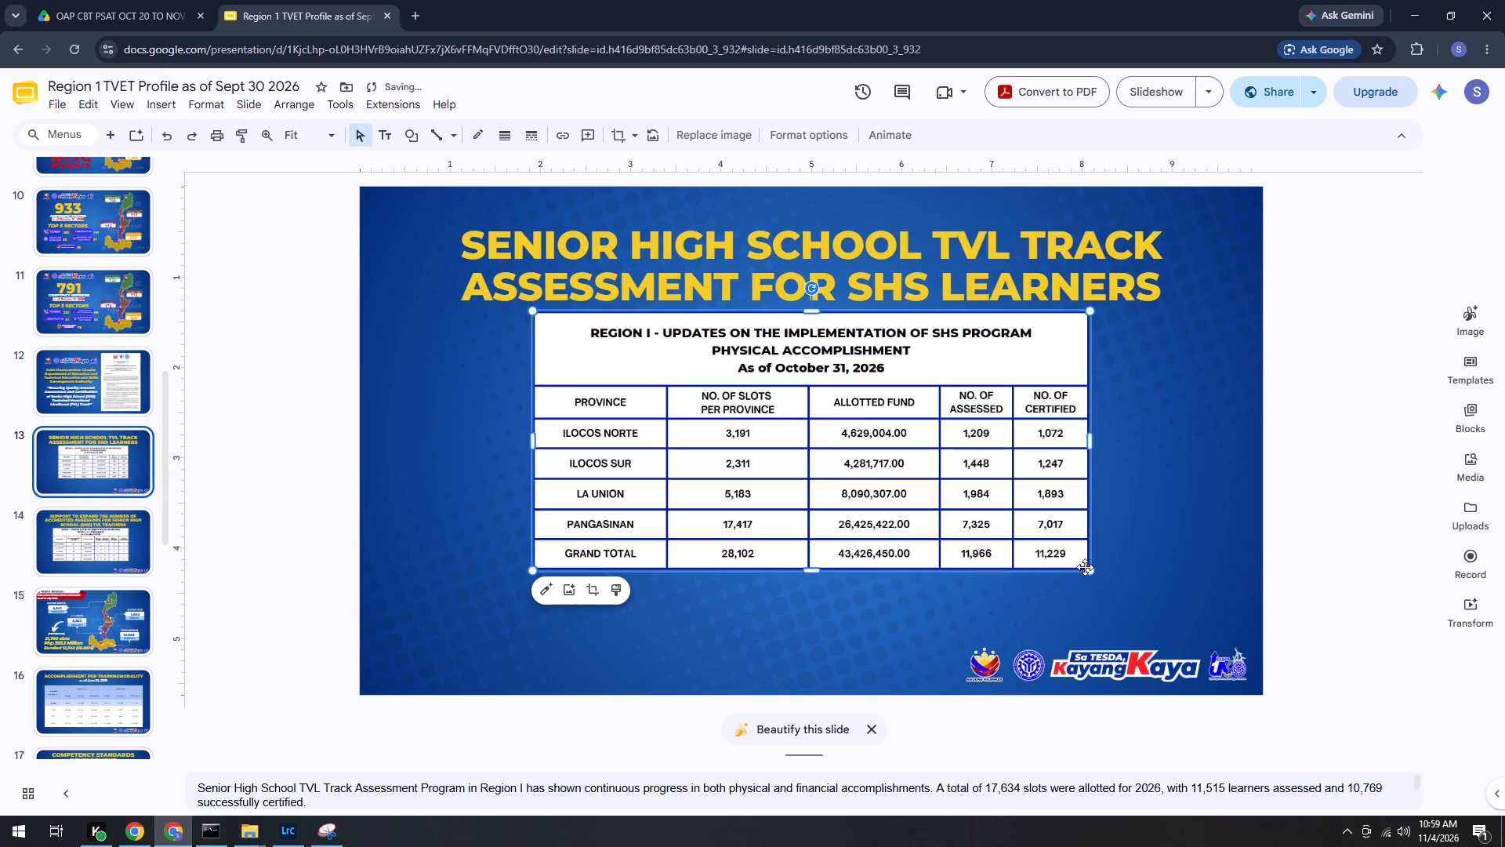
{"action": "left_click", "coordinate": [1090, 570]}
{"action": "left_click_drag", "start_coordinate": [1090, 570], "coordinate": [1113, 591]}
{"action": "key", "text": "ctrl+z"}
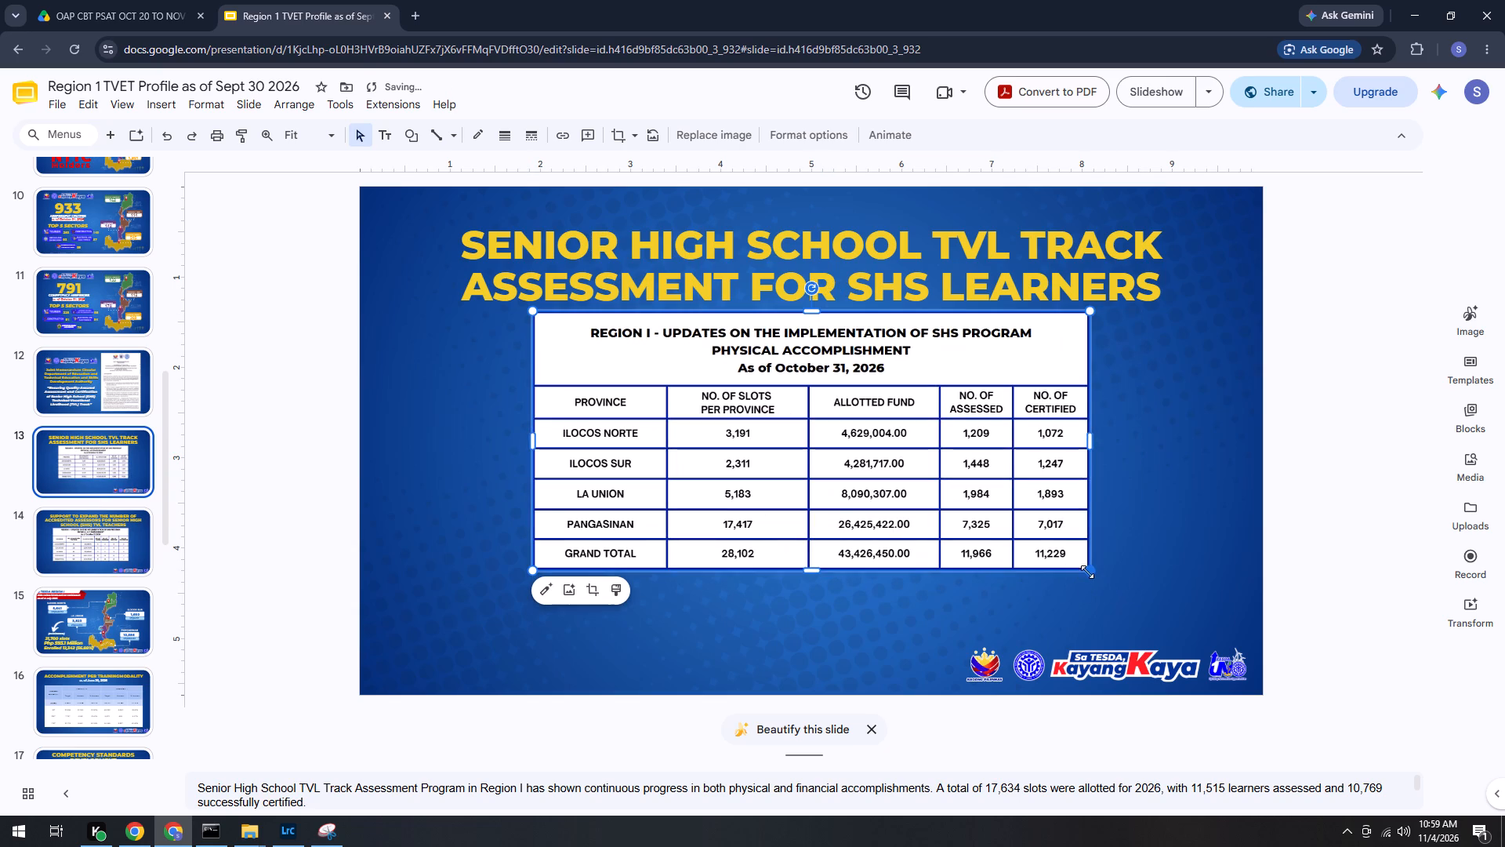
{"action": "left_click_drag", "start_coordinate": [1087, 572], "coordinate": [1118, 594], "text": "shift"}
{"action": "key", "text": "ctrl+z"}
Enlarge slide 13's table image on both sides to about 8 inches wide, centred on the slide.
{"action": "left_click_drag", "start_coordinate": [1090, 573], "coordinate": [1144, 604]}
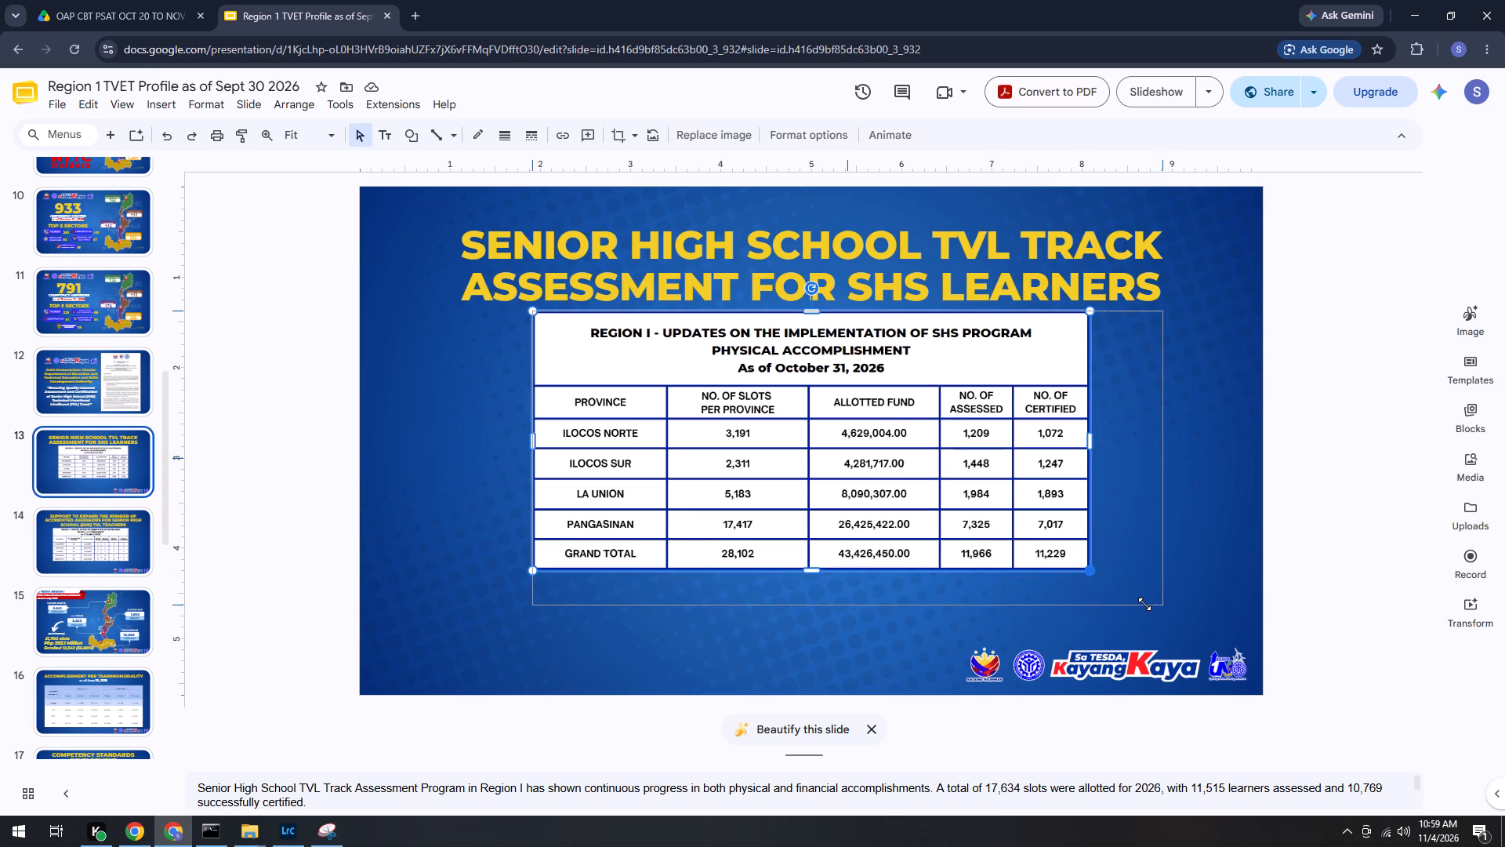
{"action": "left_click_drag", "start_coordinate": [1144, 604], "coordinate": [1149, 609]}
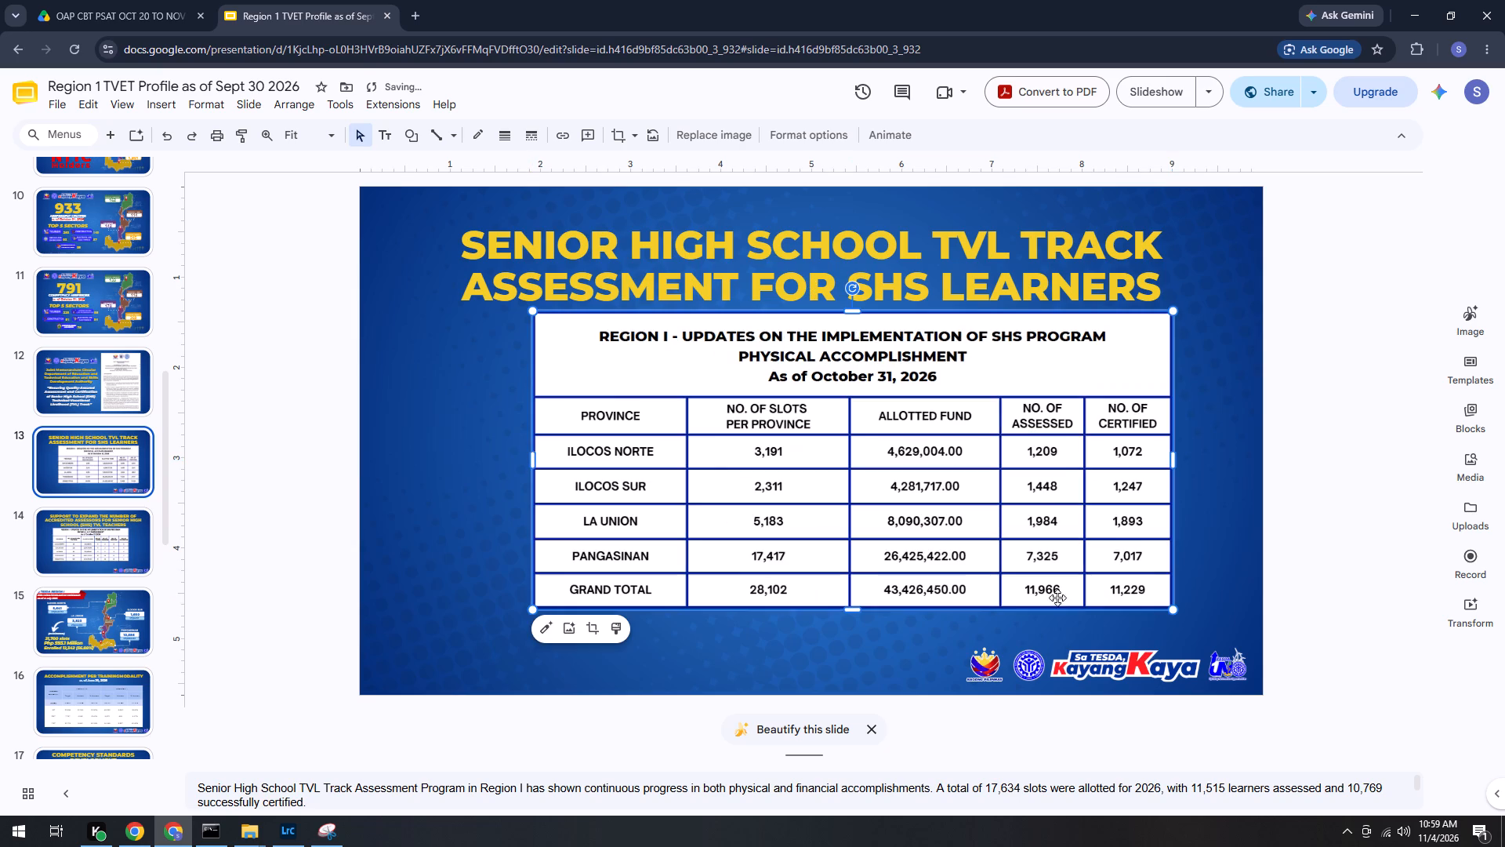
{"action": "left_click_drag", "start_coordinate": [534, 612], "coordinate": [524, 613]}
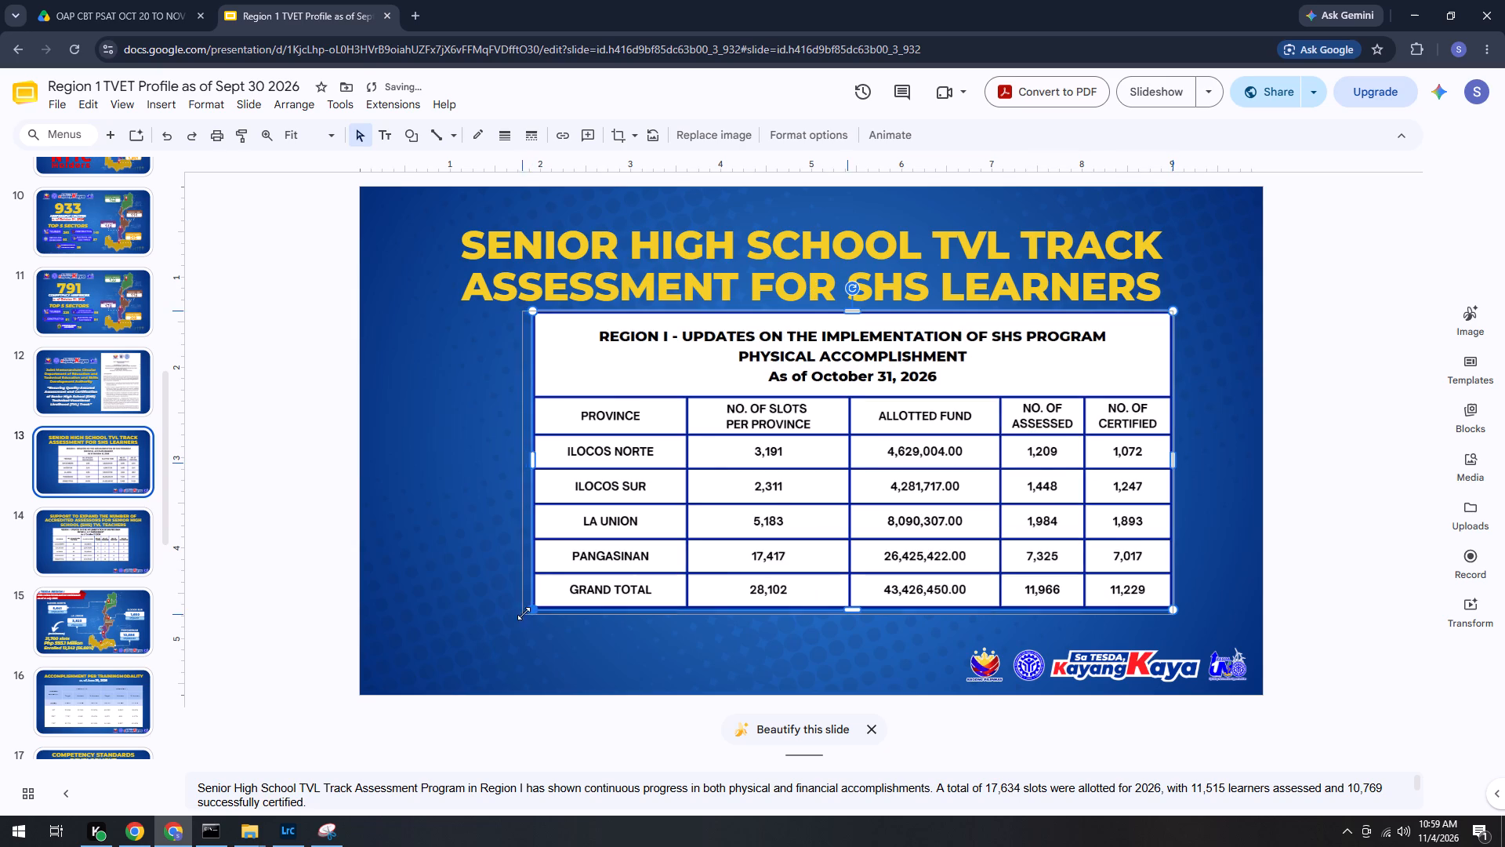
{"action": "left_click_drag", "start_coordinate": [524, 613], "coordinate": [474, 628]}
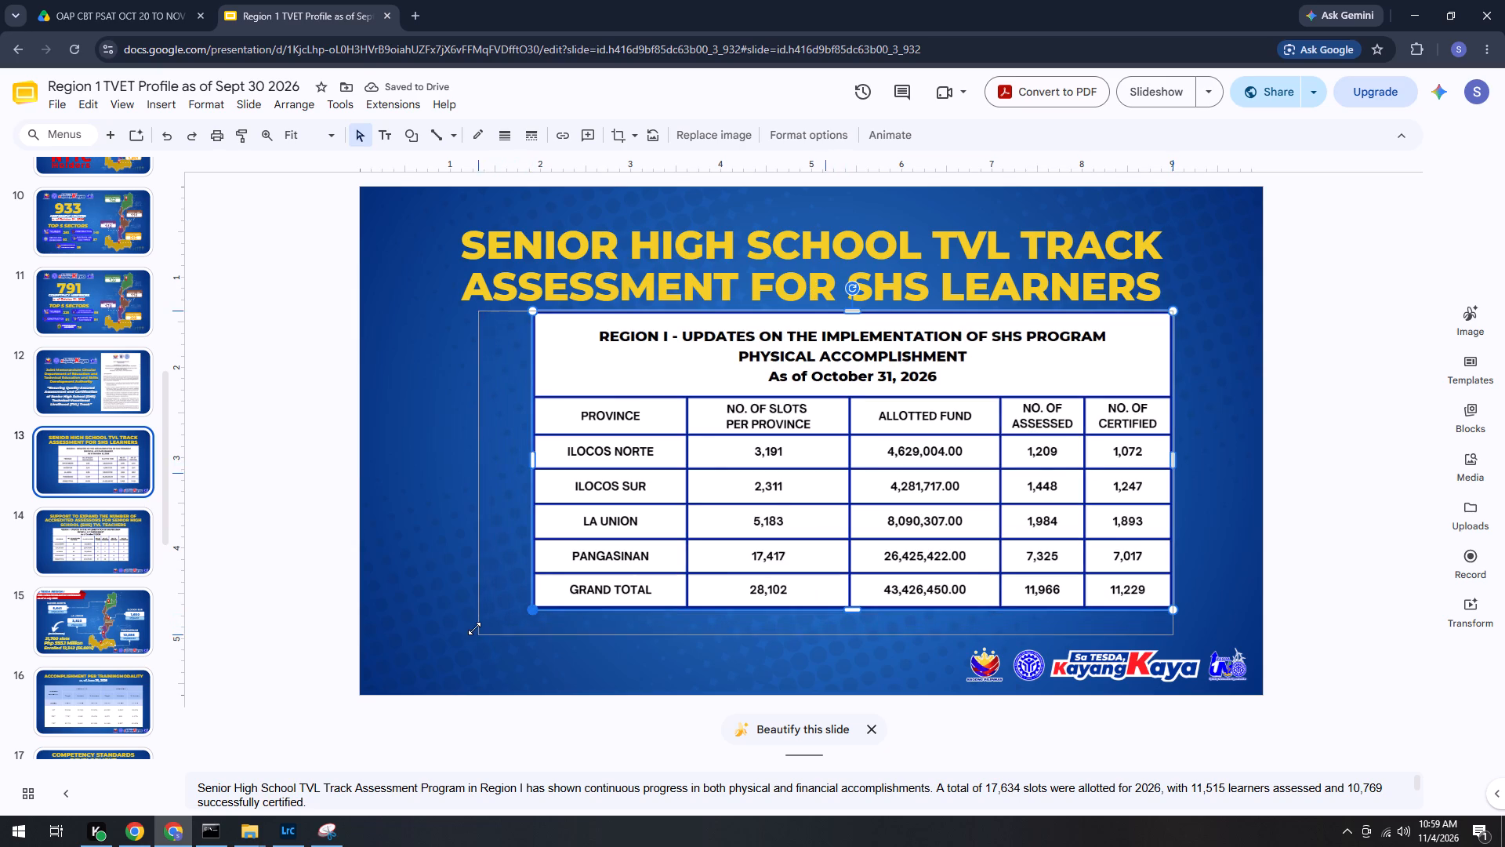
{"action": "left_click_drag", "start_coordinate": [474, 628], "coordinate": [450, 634]}
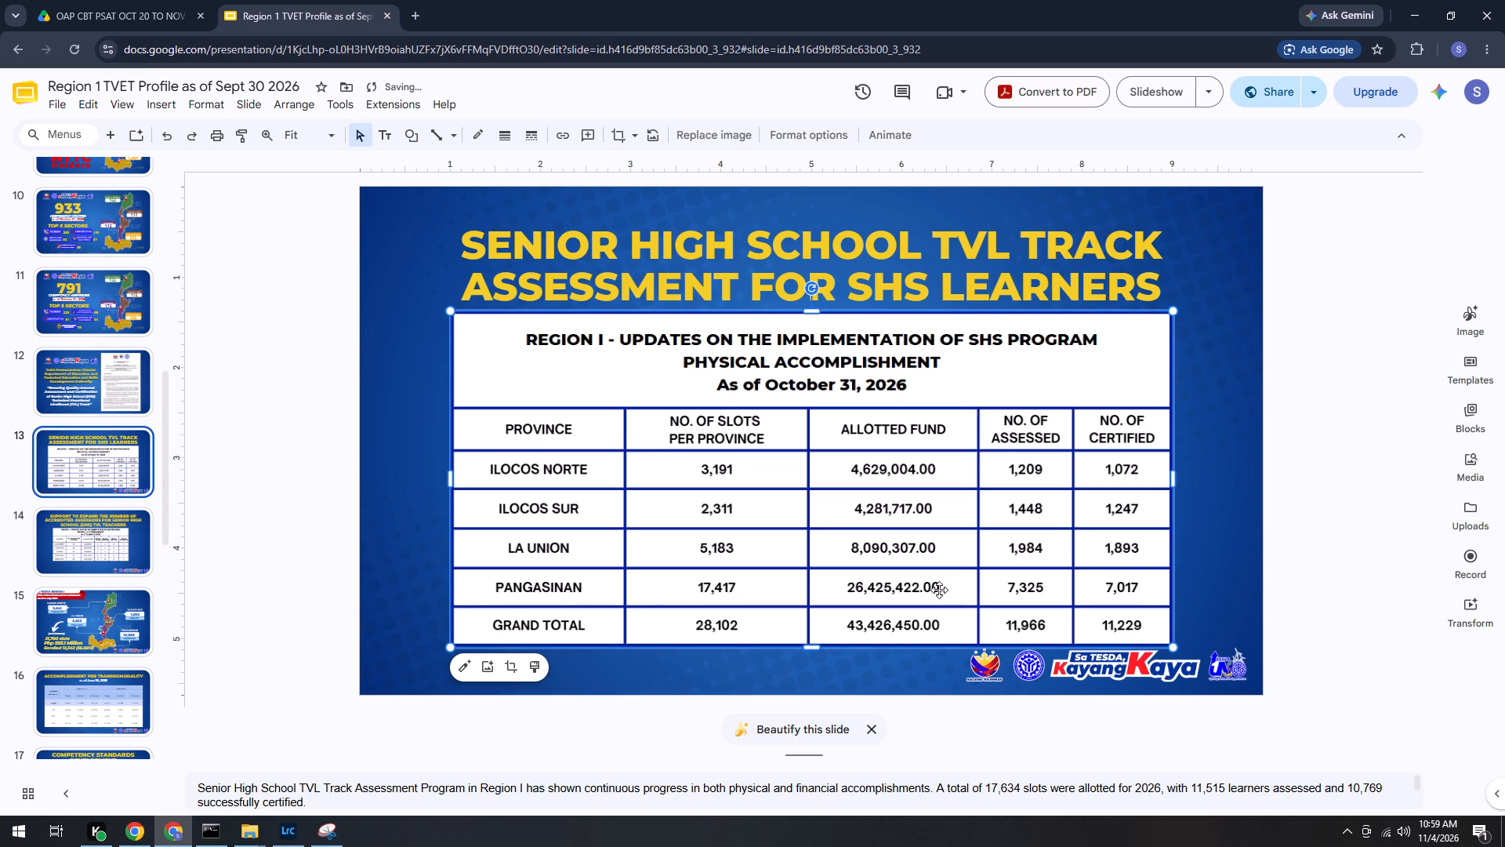
{"action": "left_click", "coordinate": [1318, 541]}
Nudge slide 13's table image slightly upward to leave more room above the logos.
{"action": "left_click", "coordinate": [1059, 529]}
{"action": "key", "text": "Up"}
{"action": "key", "text": "Up"}
{"action": "key", "text": "Up"}
{"action": "key", "text": "Up"}
{"action": "key", "text": "Up"}
{"action": "key", "text": "Up"}
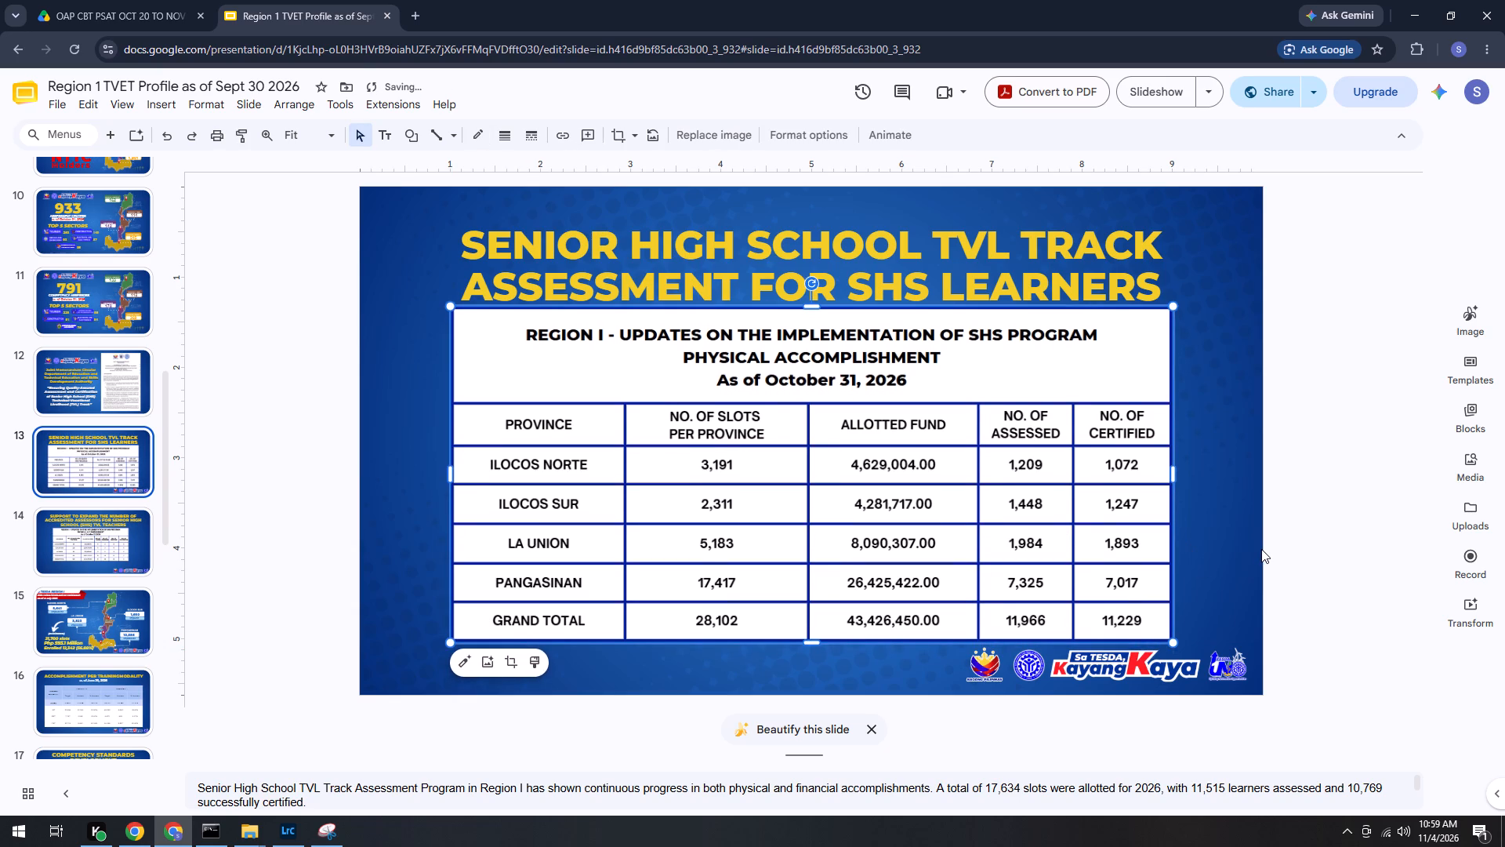
Nudge slide 13's title, Senior High School TVL Track Assessment for SHS Learners, slightly upward to clear the table.
{"action": "left_click", "coordinate": [956, 282]}
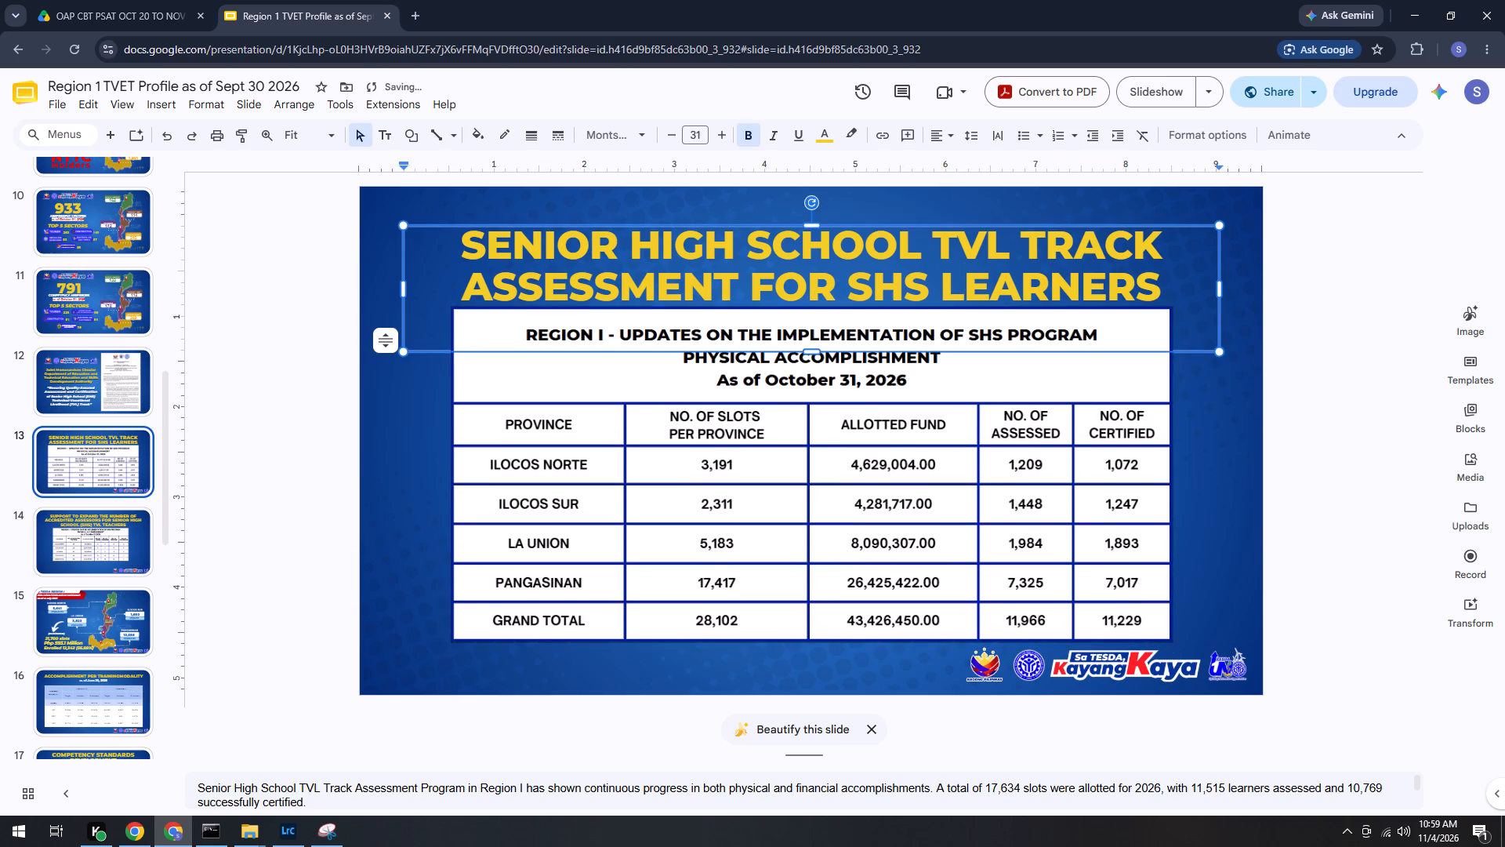
{"action": "left_click", "coordinate": [1075, 226]}
{"action": "left_click", "coordinate": [1097, 221]}
{"action": "left_click", "coordinate": [1109, 233]}
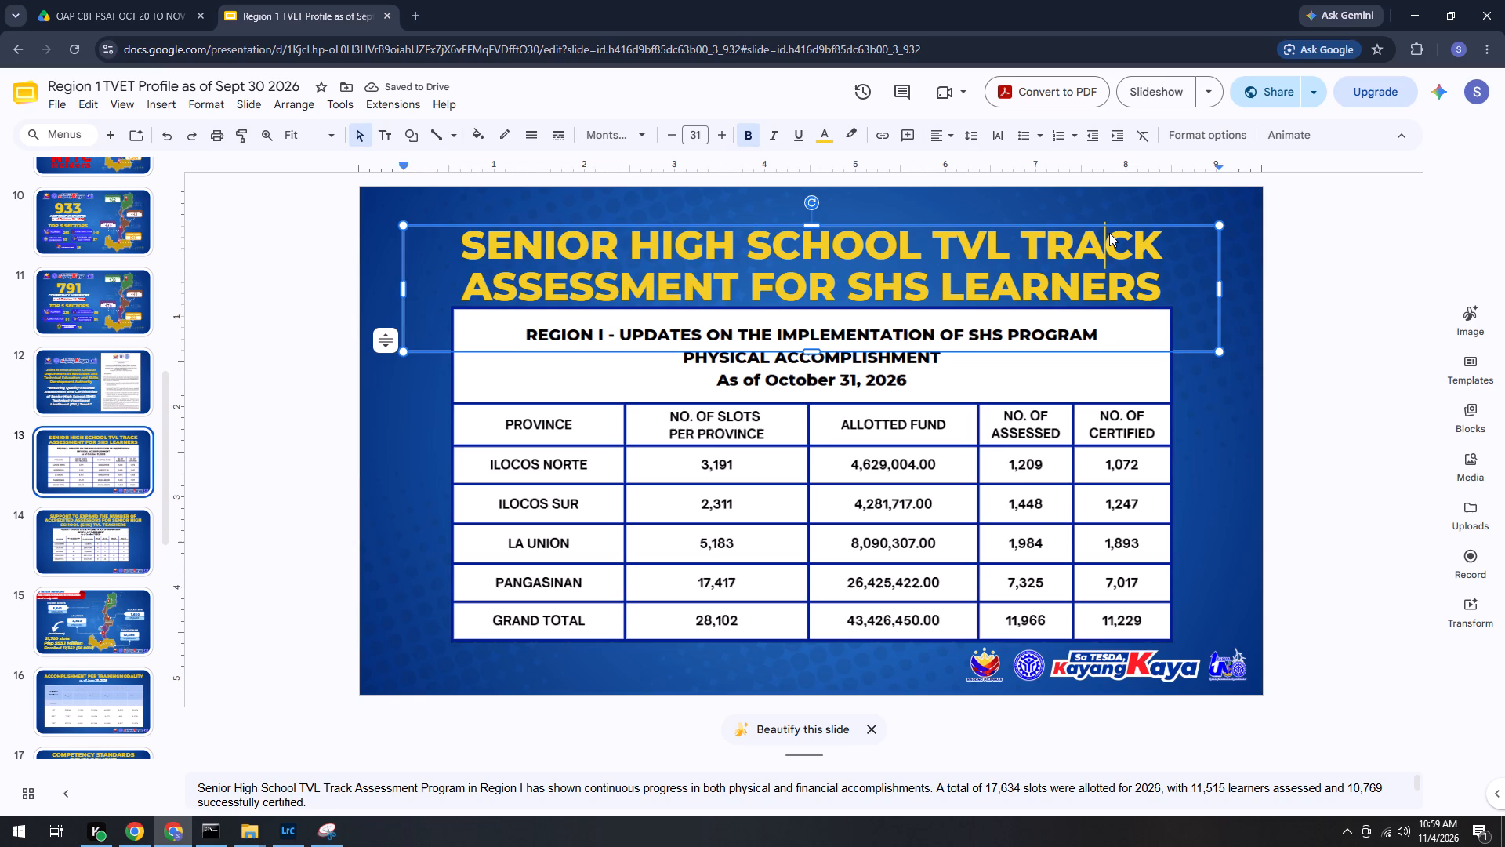
{"action": "left_click", "coordinate": [1219, 270]}
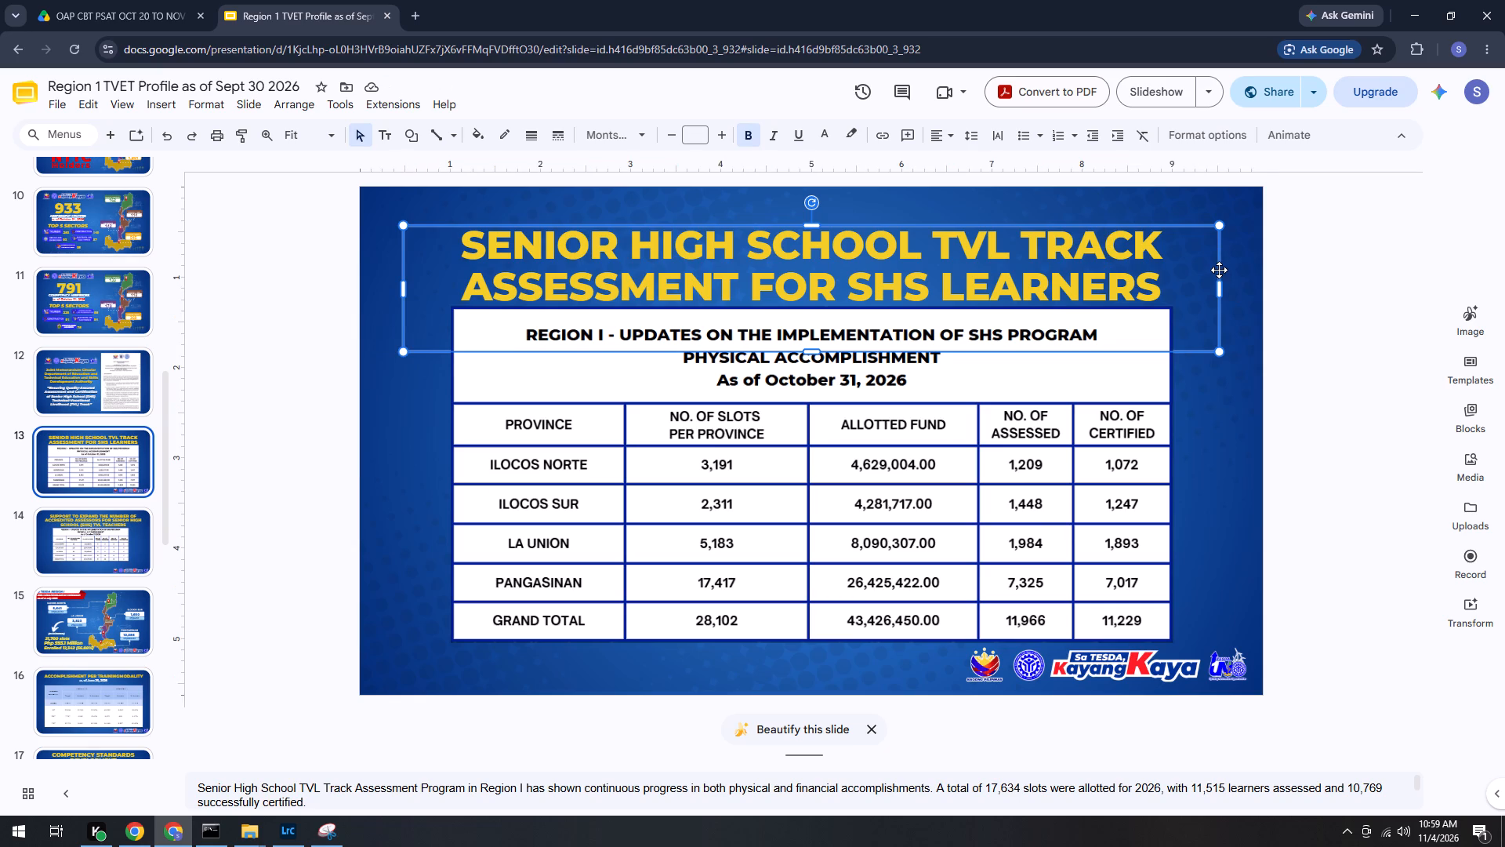
{"action": "key", "text": "Up"}
{"action": "key", "text": "Up"}
{"action": "key", "text": "Up"}
{"action": "key", "text": "Up"}
{"action": "key", "text": "Up"}
{"action": "key", "text": "Up"}
{"action": "key", "text": "Up"}
{"action": "key", "text": "Up"}
{"action": "key", "text": "Up"}
{"action": "key", "text": "Up"}
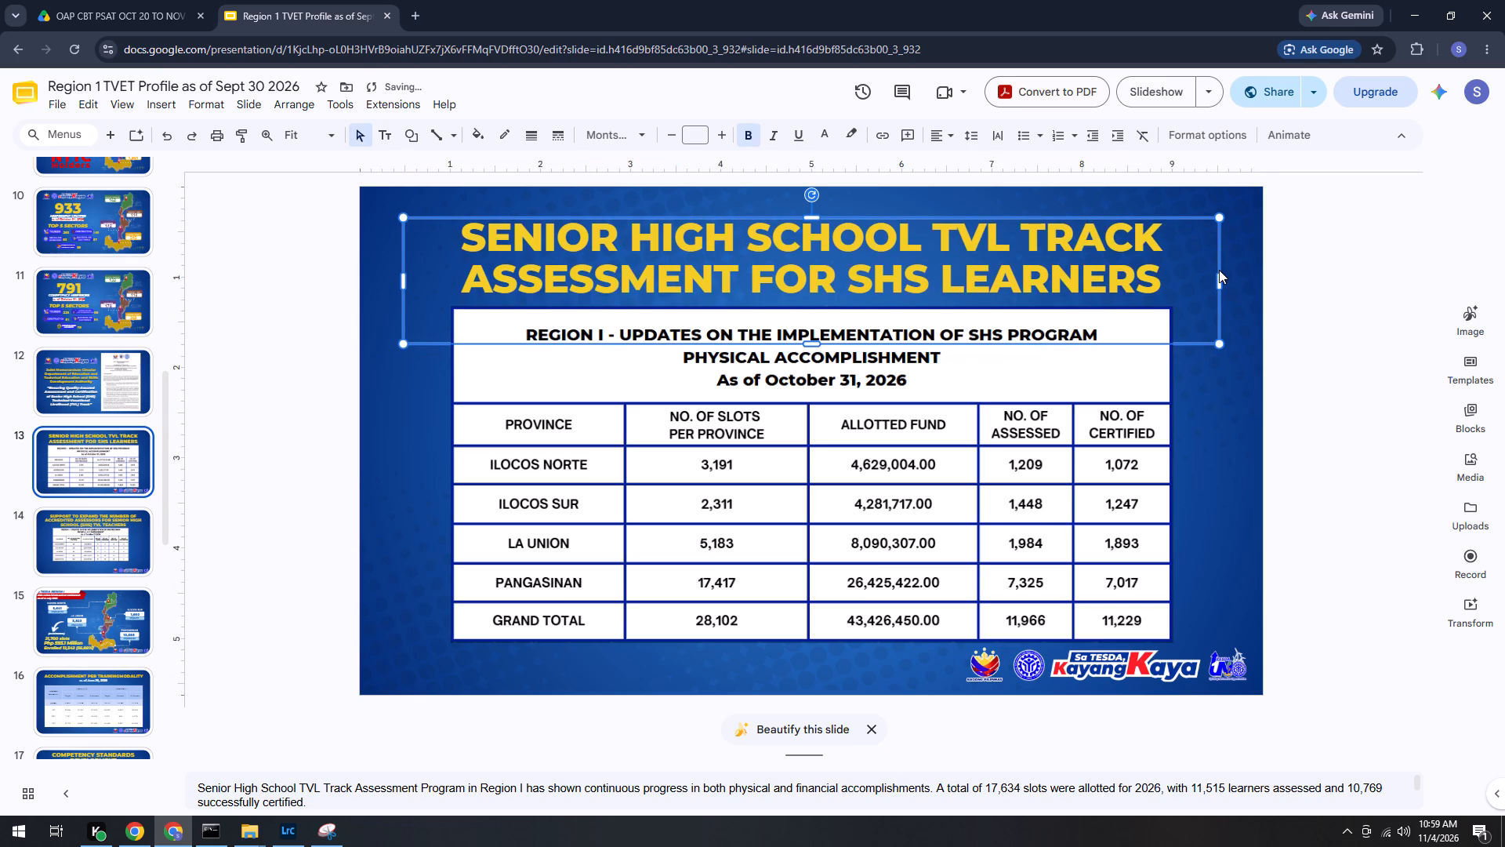
{"action": "left_click", "coordinate": [1289, 455]}
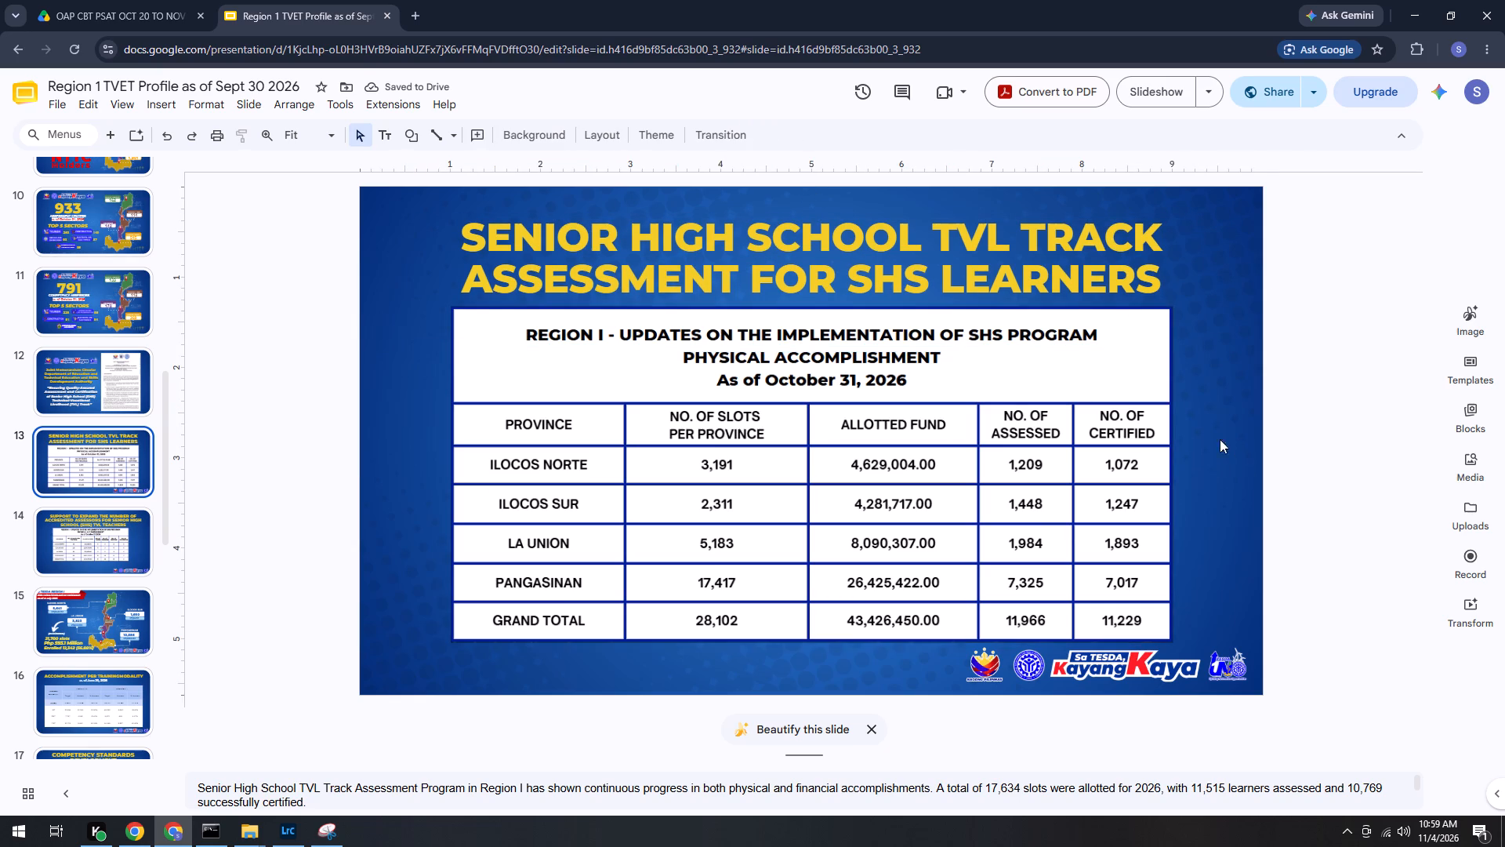
Move slide 13's table image up a little more so it sits close beneath the raised title.
{"action": "left_click", "coordinate": [1105, 447]}
{"action": "key", "text": "Up"}
{"action": "key", "text": "Up"}
{"action": "key", "text": "Up"}
{"action": "key", "text": "Up"}
{"action": "key", "text": "Up"}
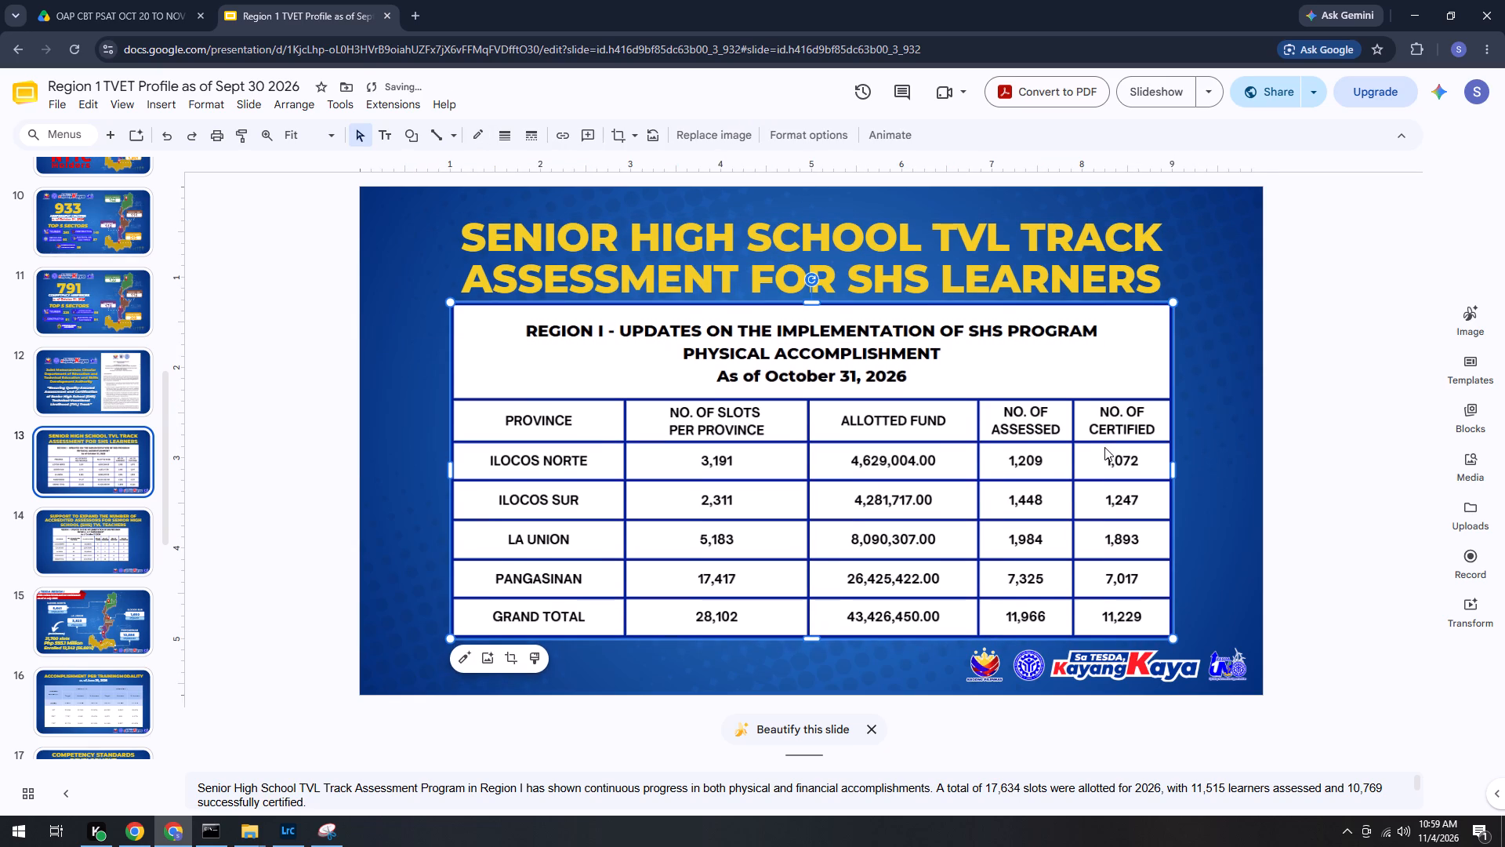
{"action": "key", "text": "Up"}
{"action": "key", "text": "Up"}
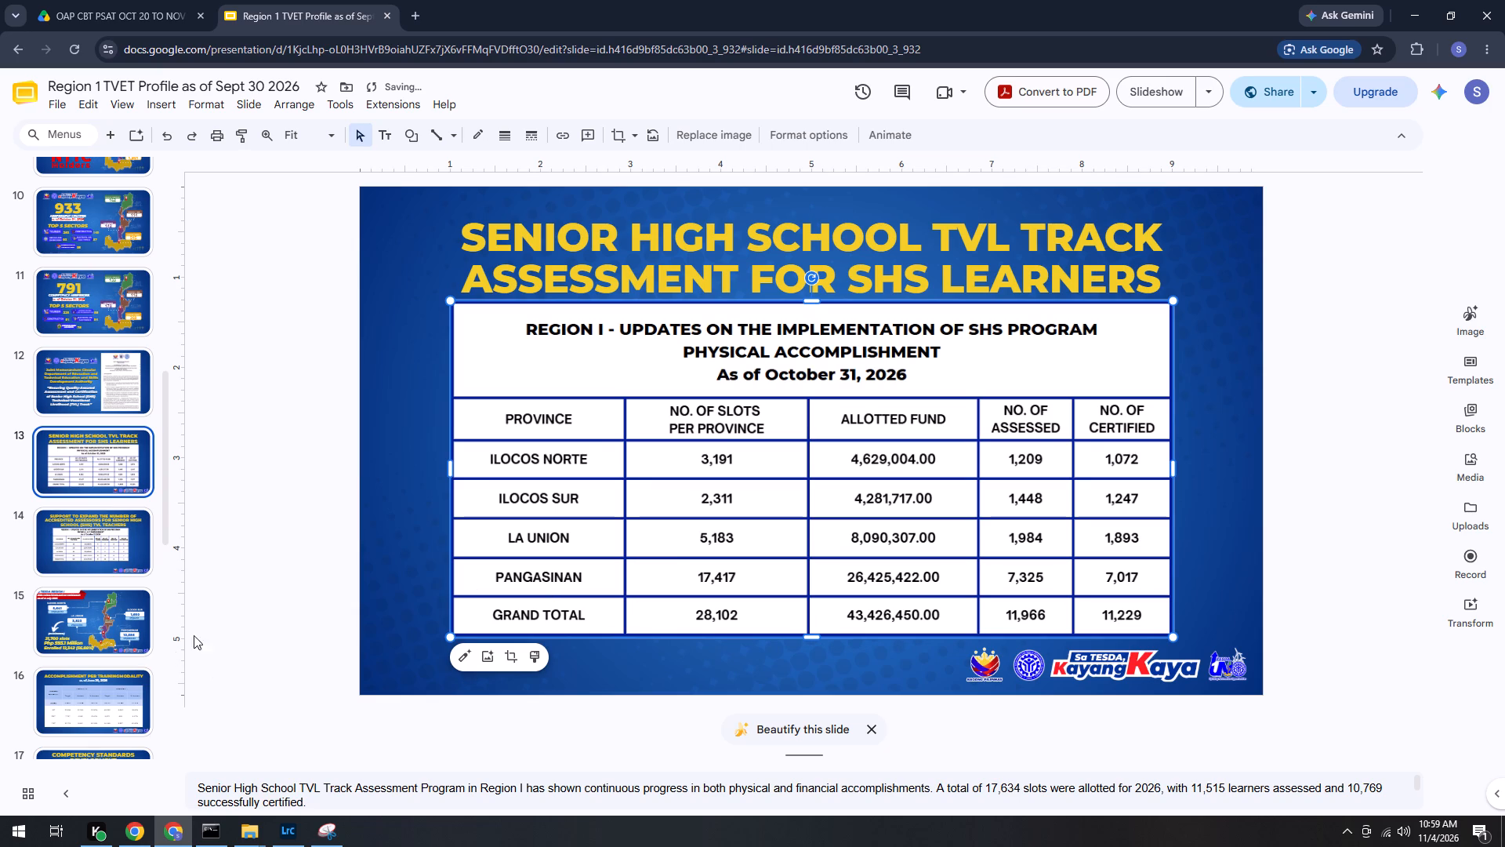
{"action": "left_click", "coordinate": [239, 609]}
Delete the SHS physical accomplishment table image from slide 14.
{"action": "left_click", "coordinate": [89, 548]}
{"action": "left_click", "coordinate": [687, 503]}
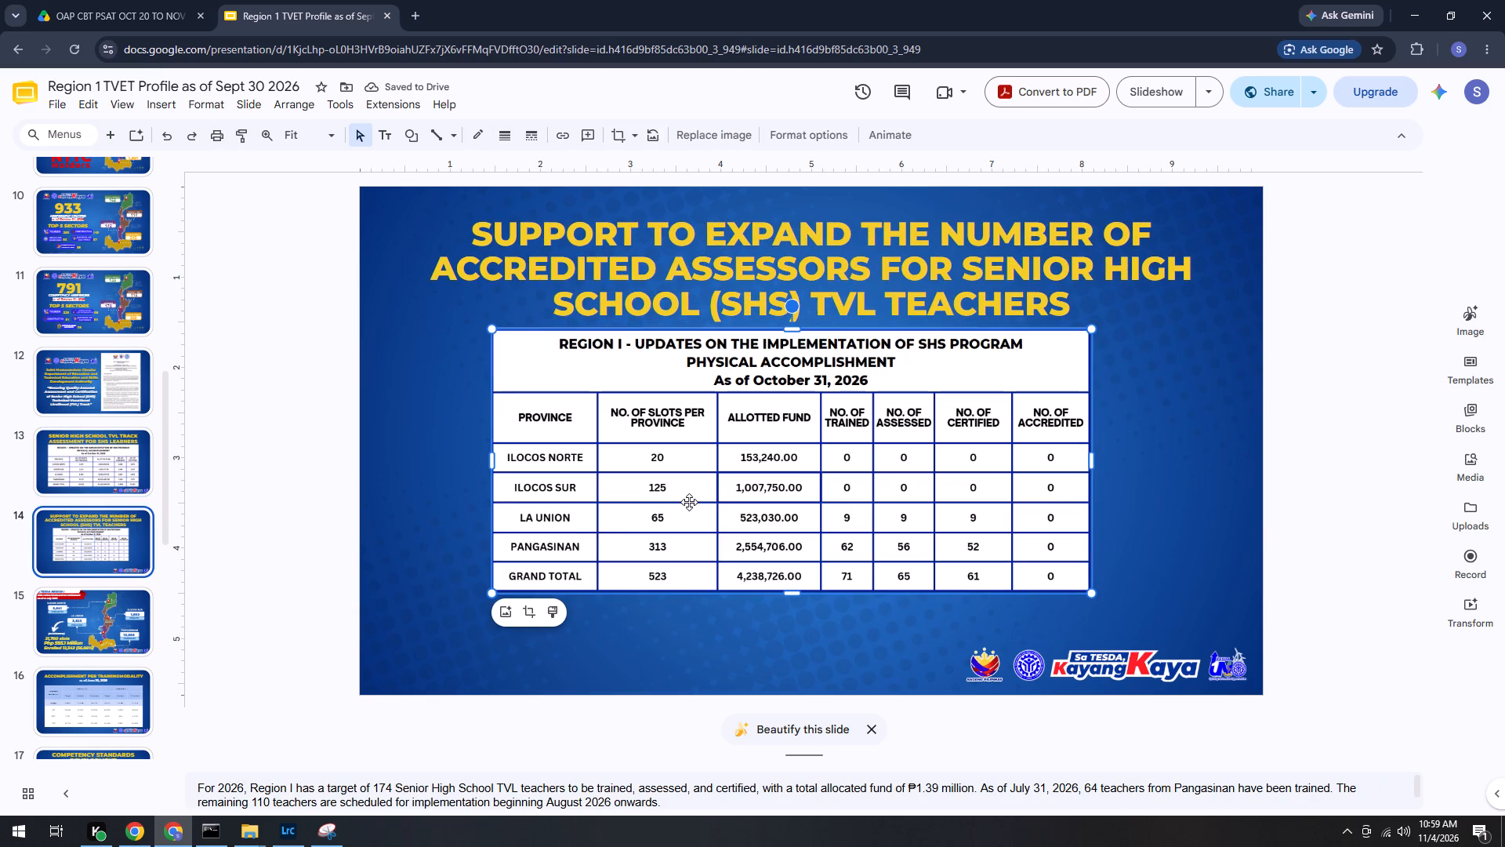
{"action": "key", "text": "Delete"}
Nudge slide 14's title, Support to Expand the Number of Accredited Assessors, slightly upward to make room for a table.
{"action": "left_click", "coordinate": [776, 256]}
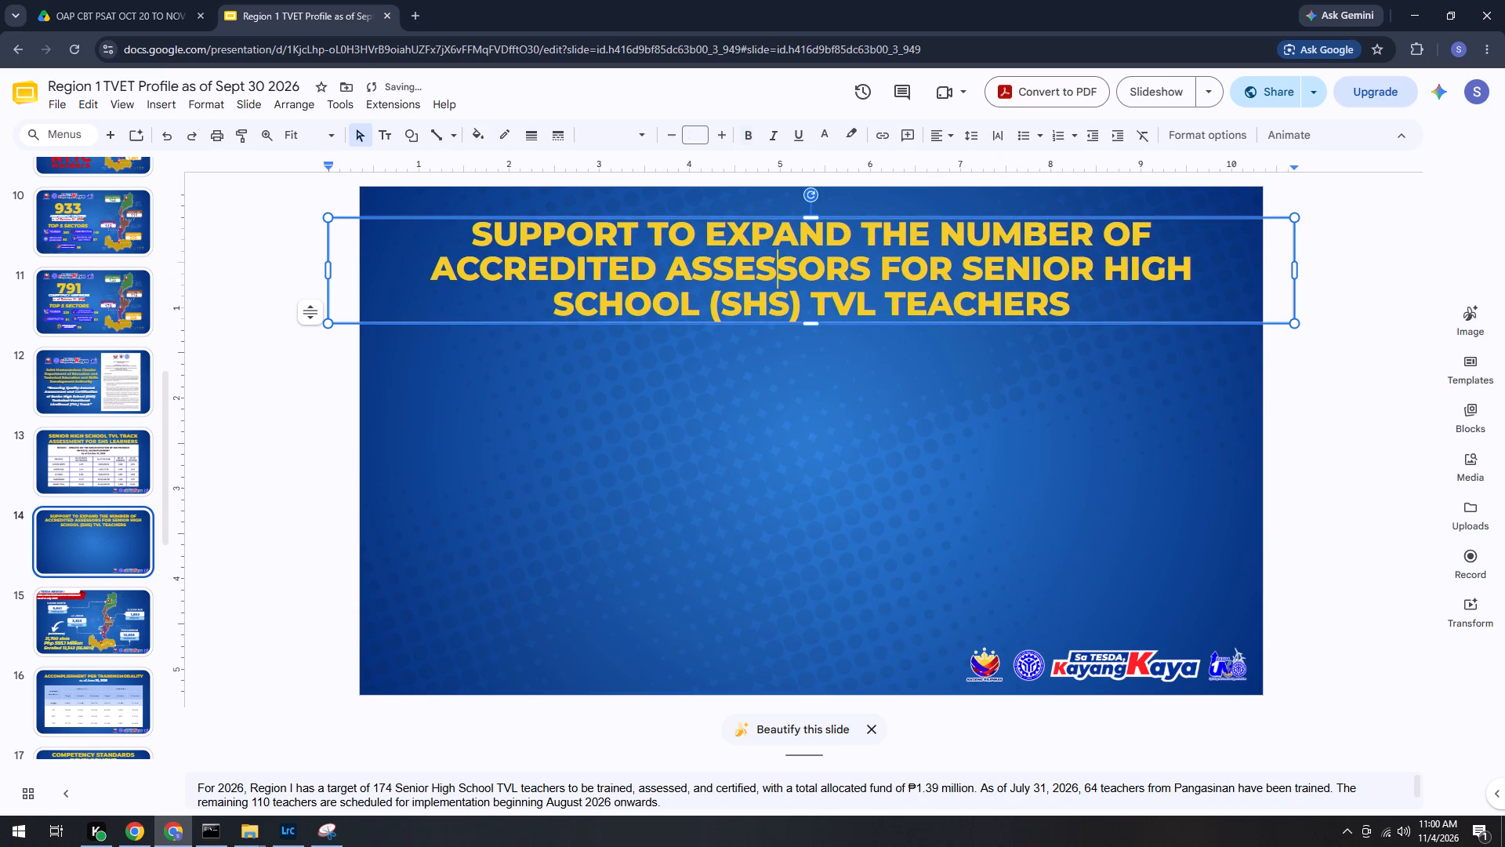
{"action": "left_click", "coordinate": [787, 217]}
{"action": "key", "text": "Up"}
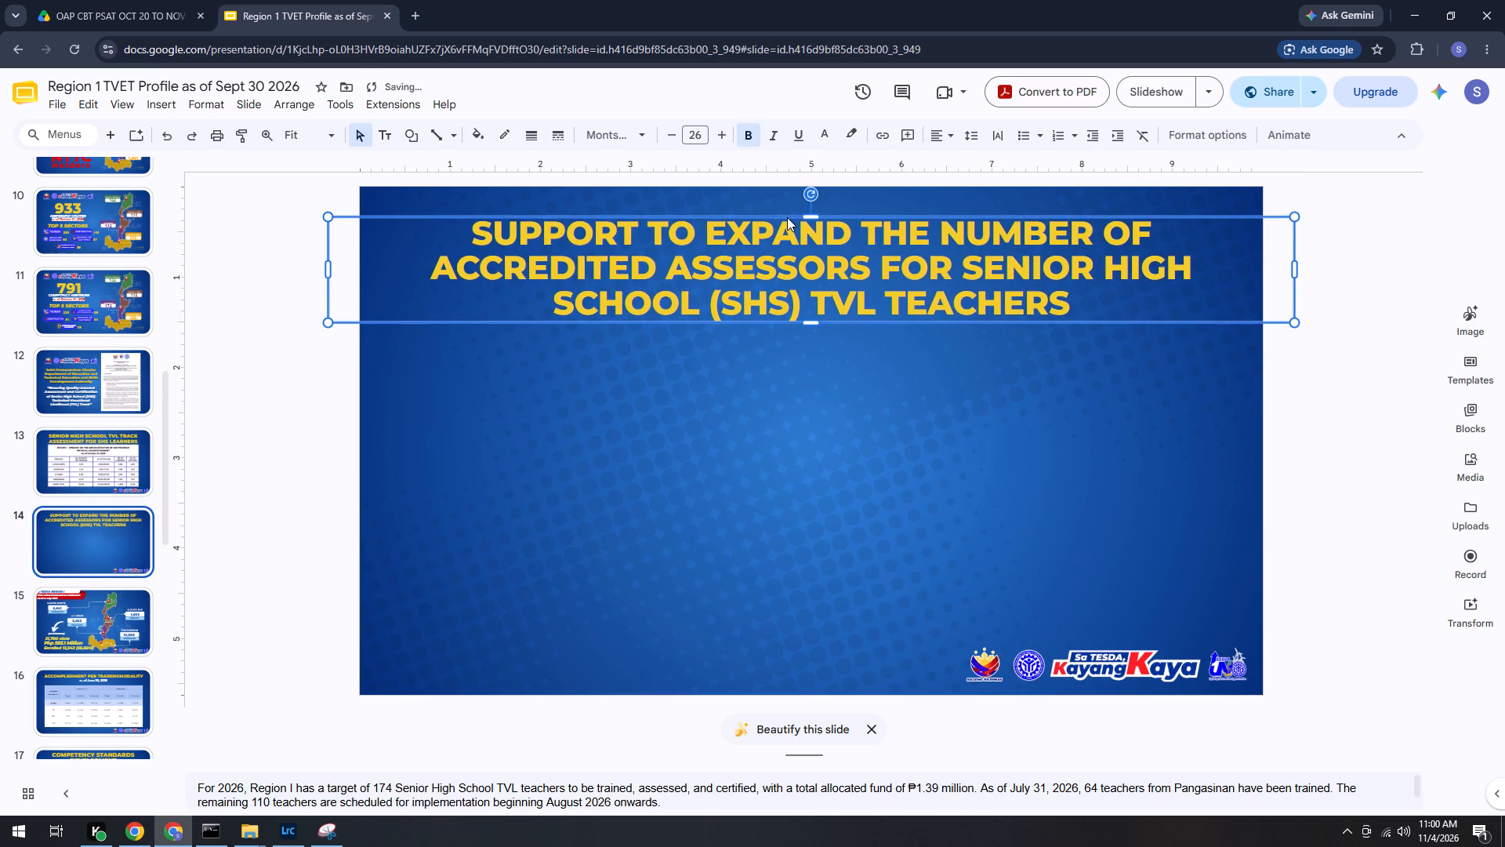
{"action": "key", "text": "Up"}
{"action": "key", "text": "Up"}
{"action": "key", "text": "Up"}
{"action": "key", "text": "Up"}
{"action": "key", "text": "Up"}
{"action": "key", "text": "Up"}
{"action": "key", "text": "Up"}
{"action": "key", "text": "Up"}
{"action": "key", "text": "Up"}
{"action": "key", "text": "Up"}
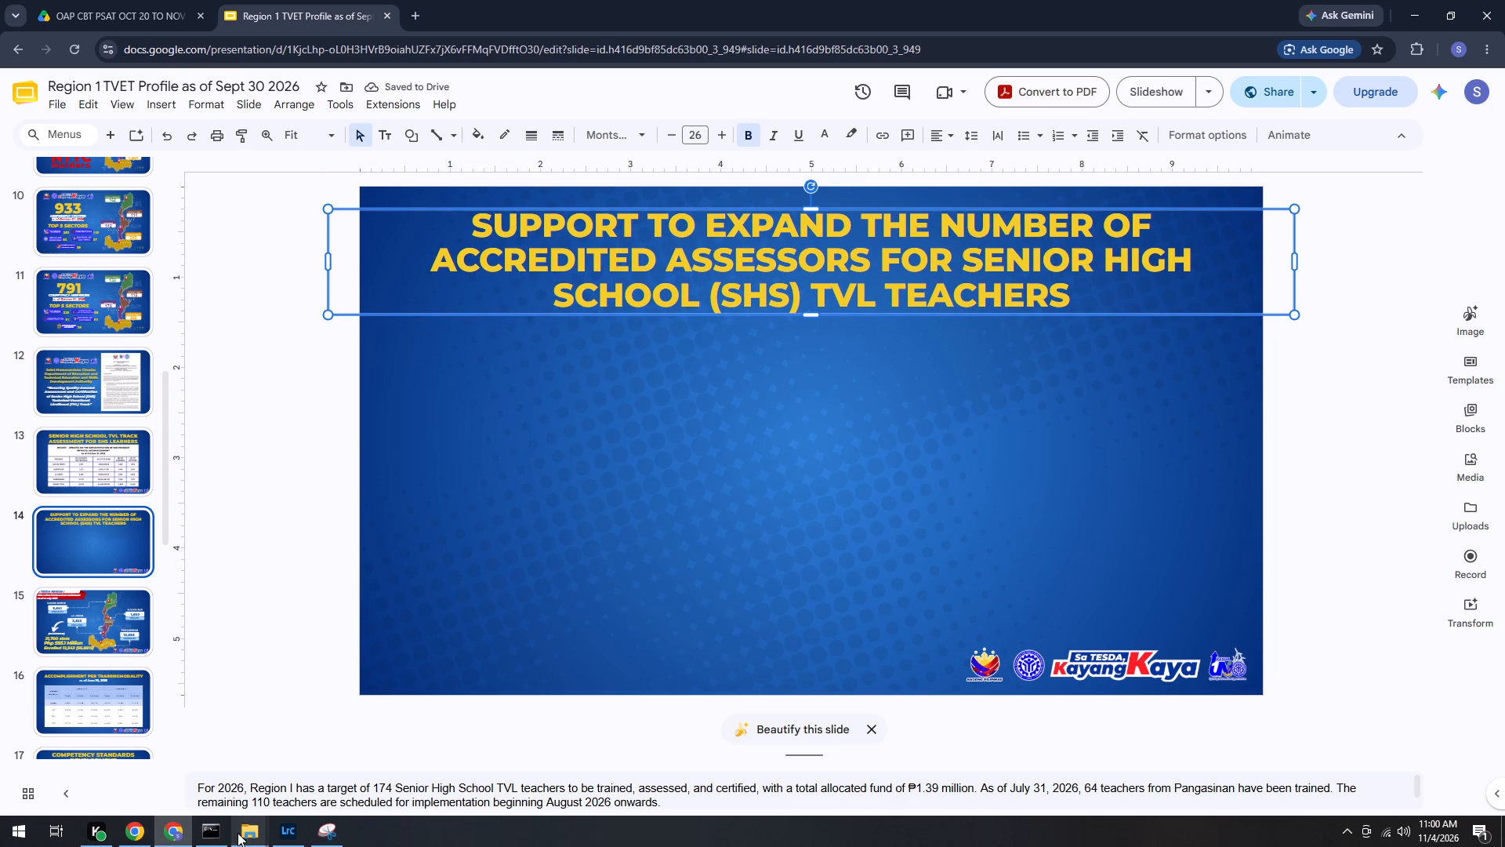
In Canva, capture page 14's full SHS physical accomplishment table, as of October 31, 2026, with Snipping Tool.
{"action": "left_click", "coordinate": [137, 834]}
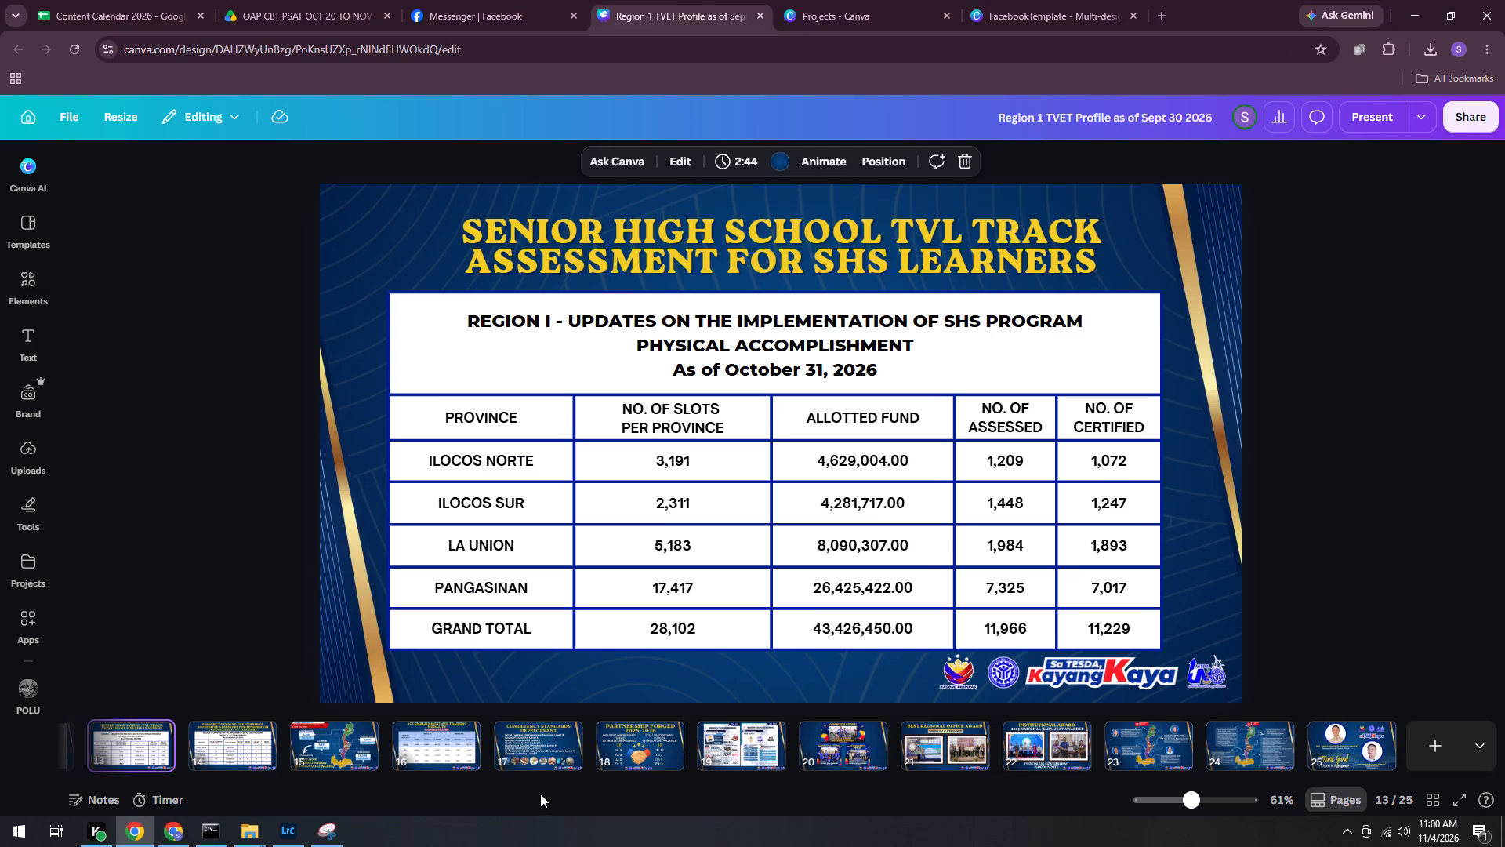
{"action": "left_click", "coordinate": [219, 755]}
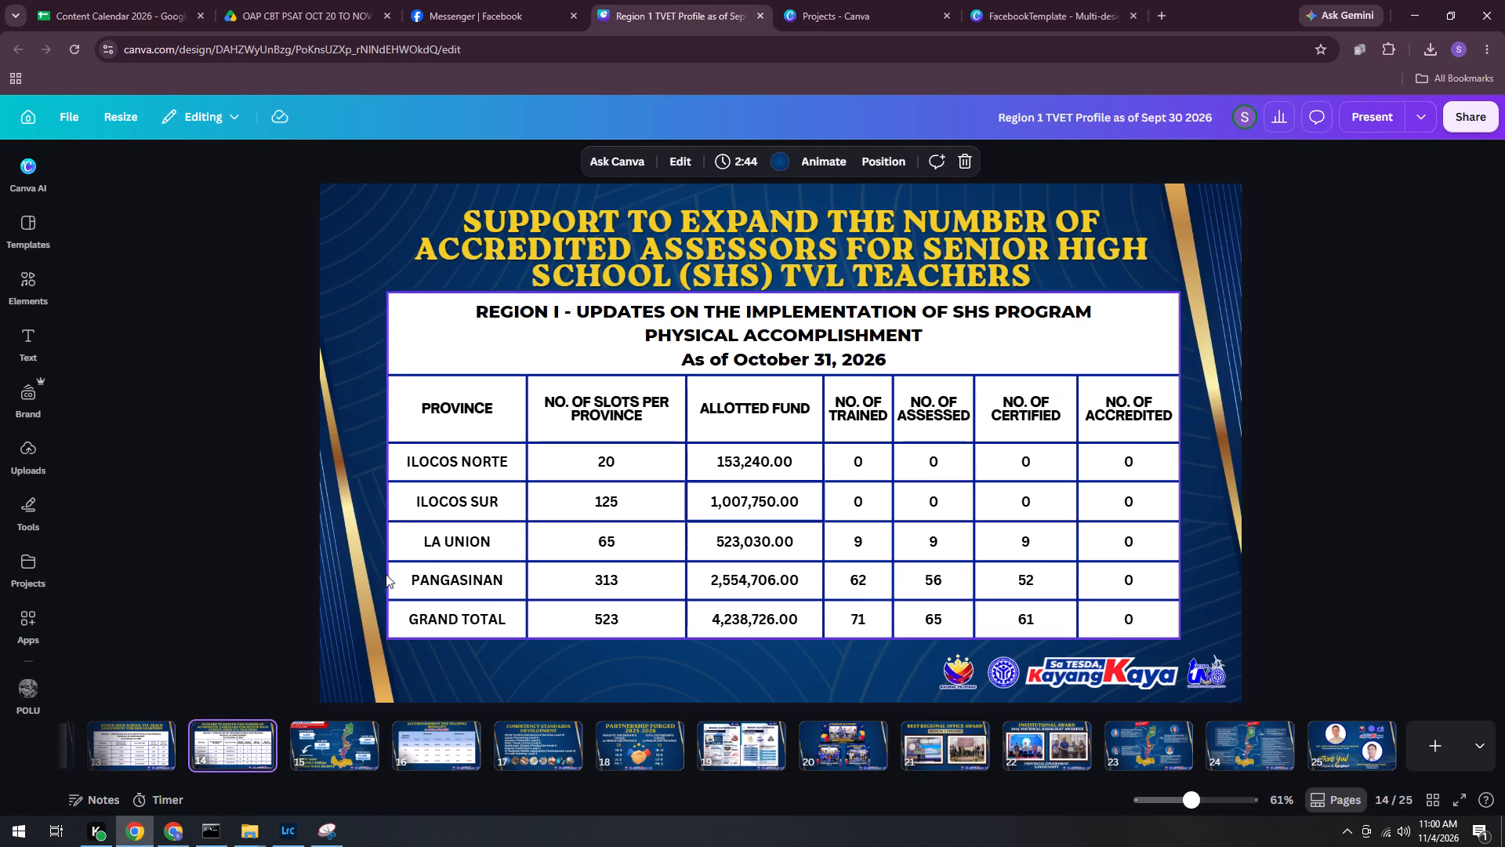
{"action": "left_click", "coordinate": [333, 837]}
{"action": "left_click", "coordinate": [341, 193]}
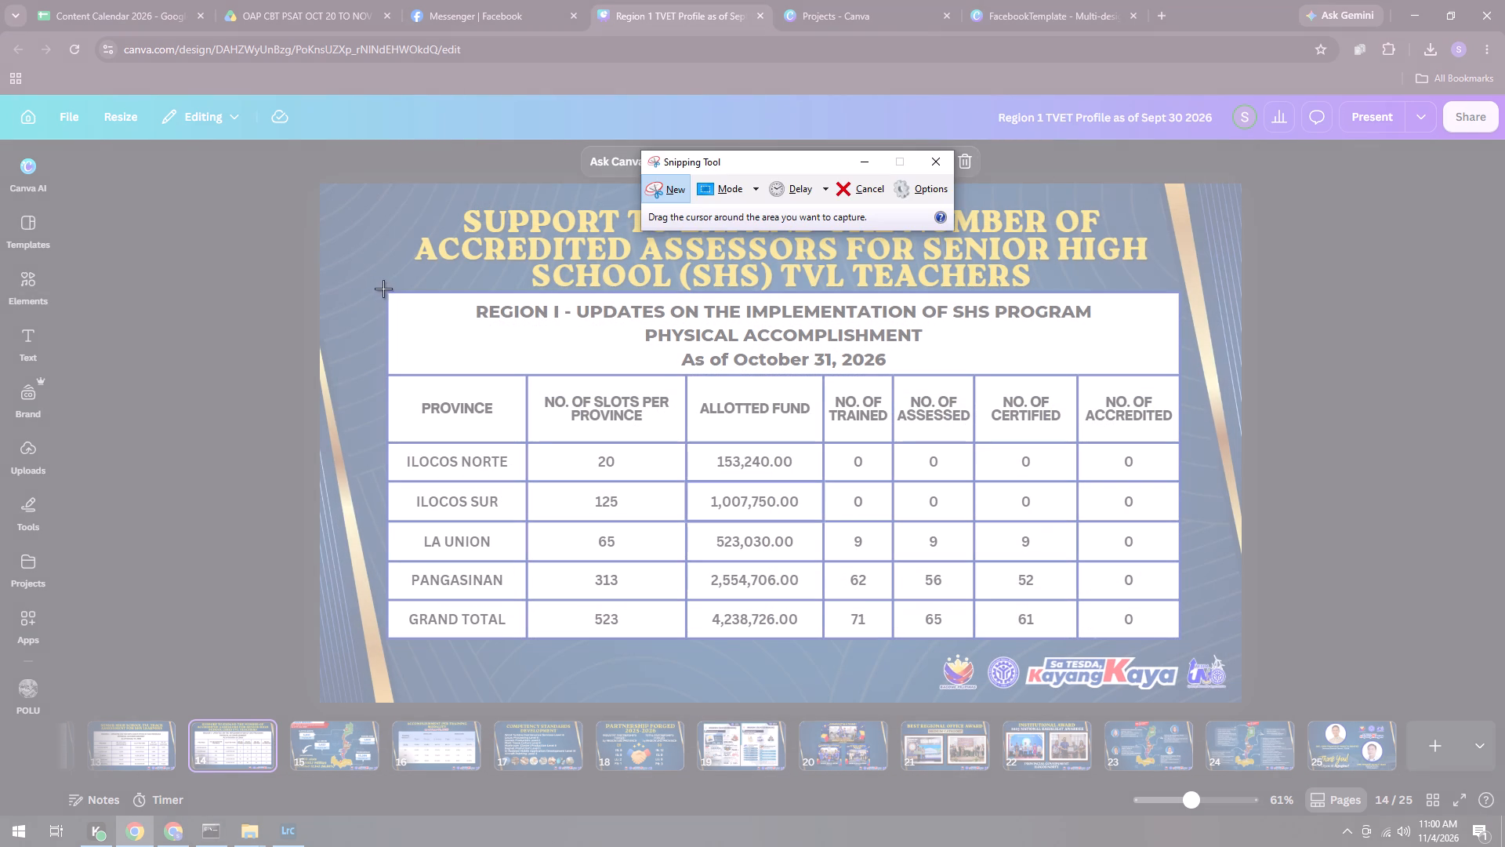
{"action": "left_click_drag", "start_coordinate": [386, 290], "coordinate": [699, 427]}
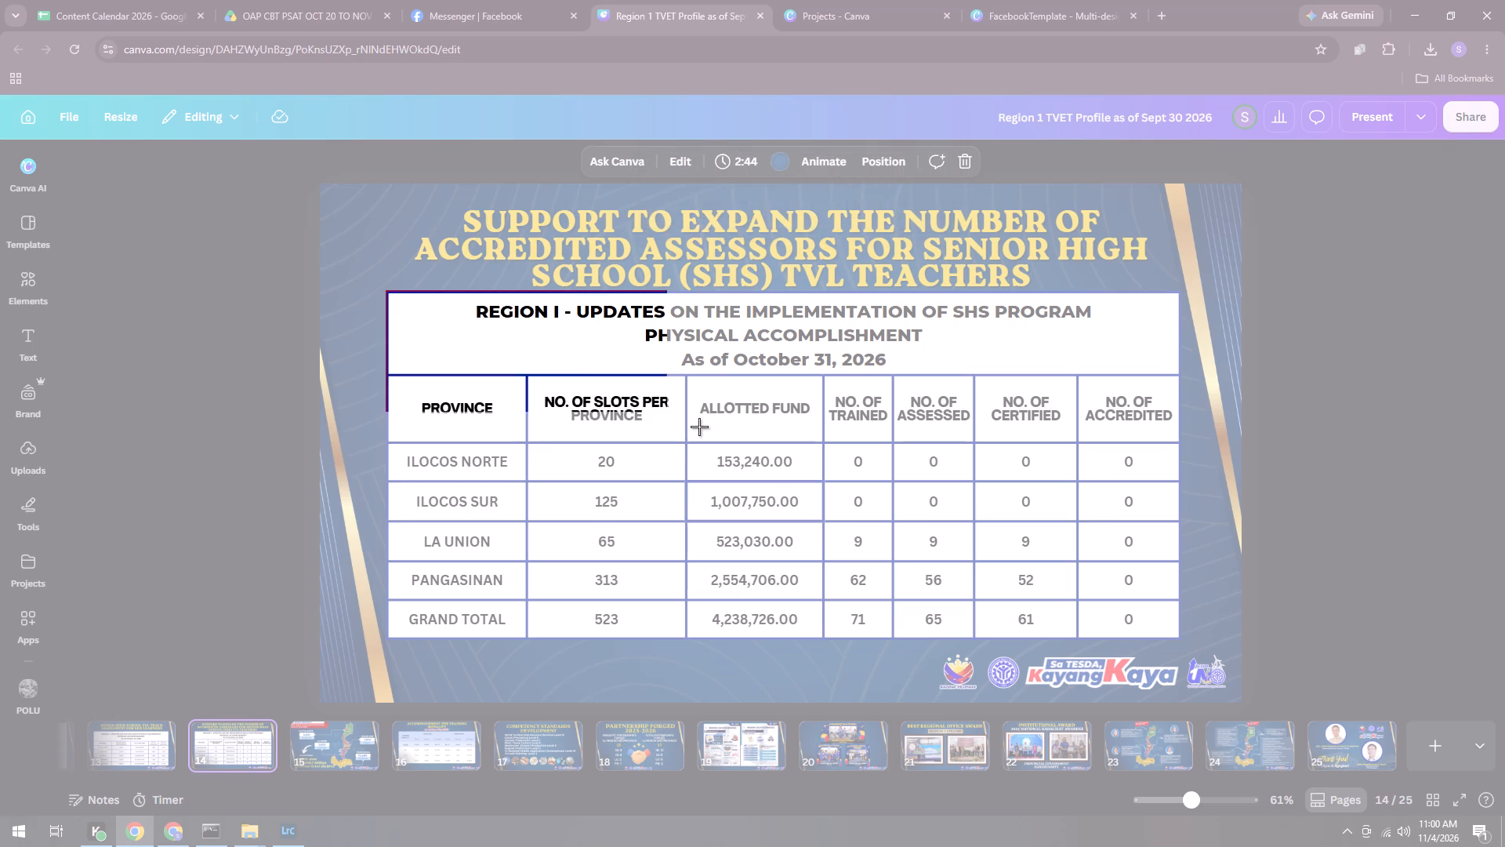
{"action": "left_click_drag", "start_coordinate": [699, 427], "coordinate": [1169, 621]}
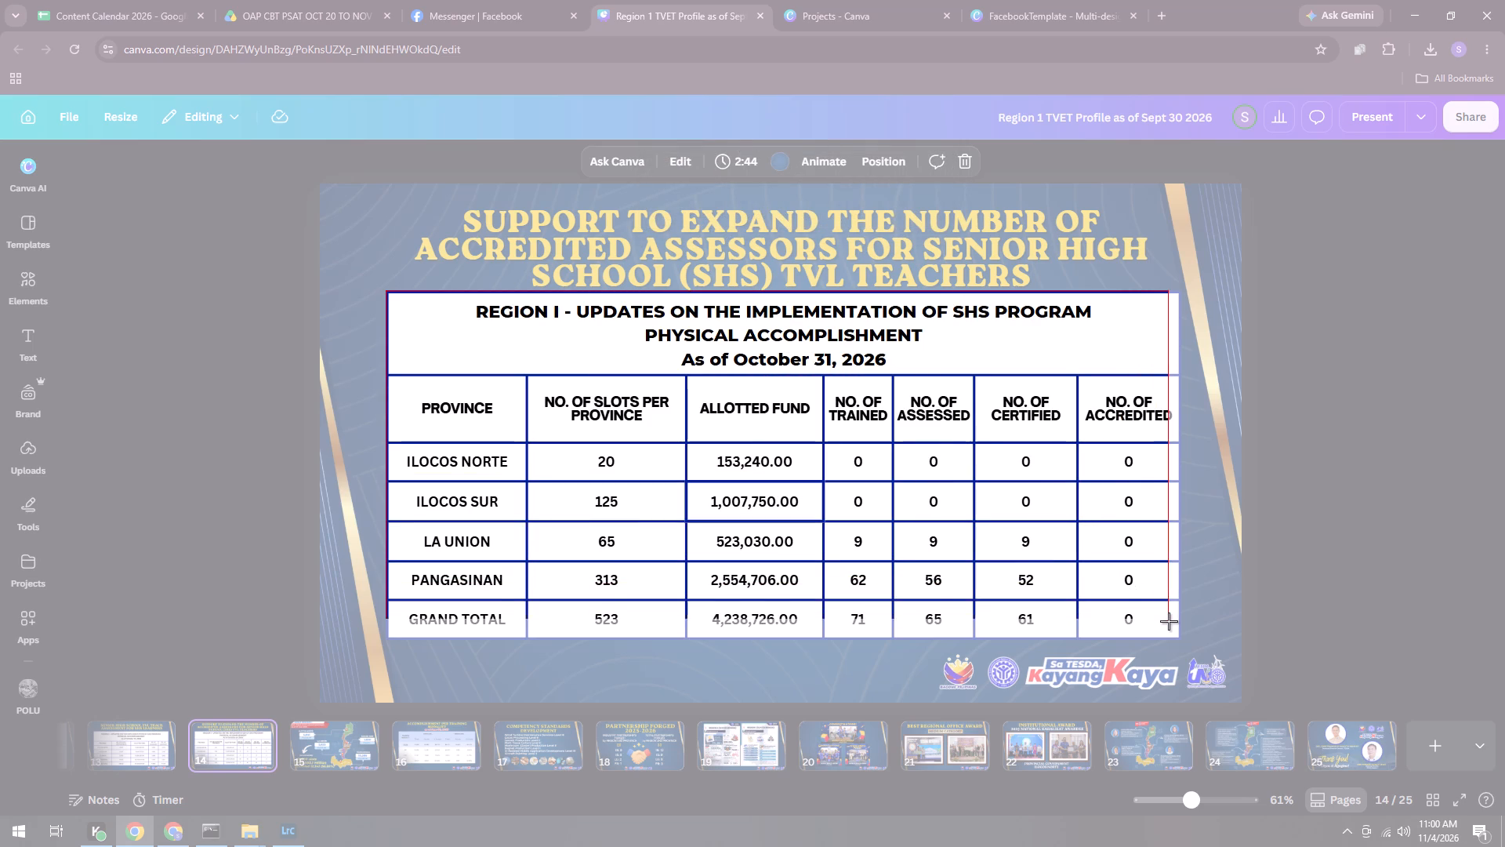
{"action": "left_click_drag", "start_coordinate": [1169, 621], "coordinate": [1182, 640]}
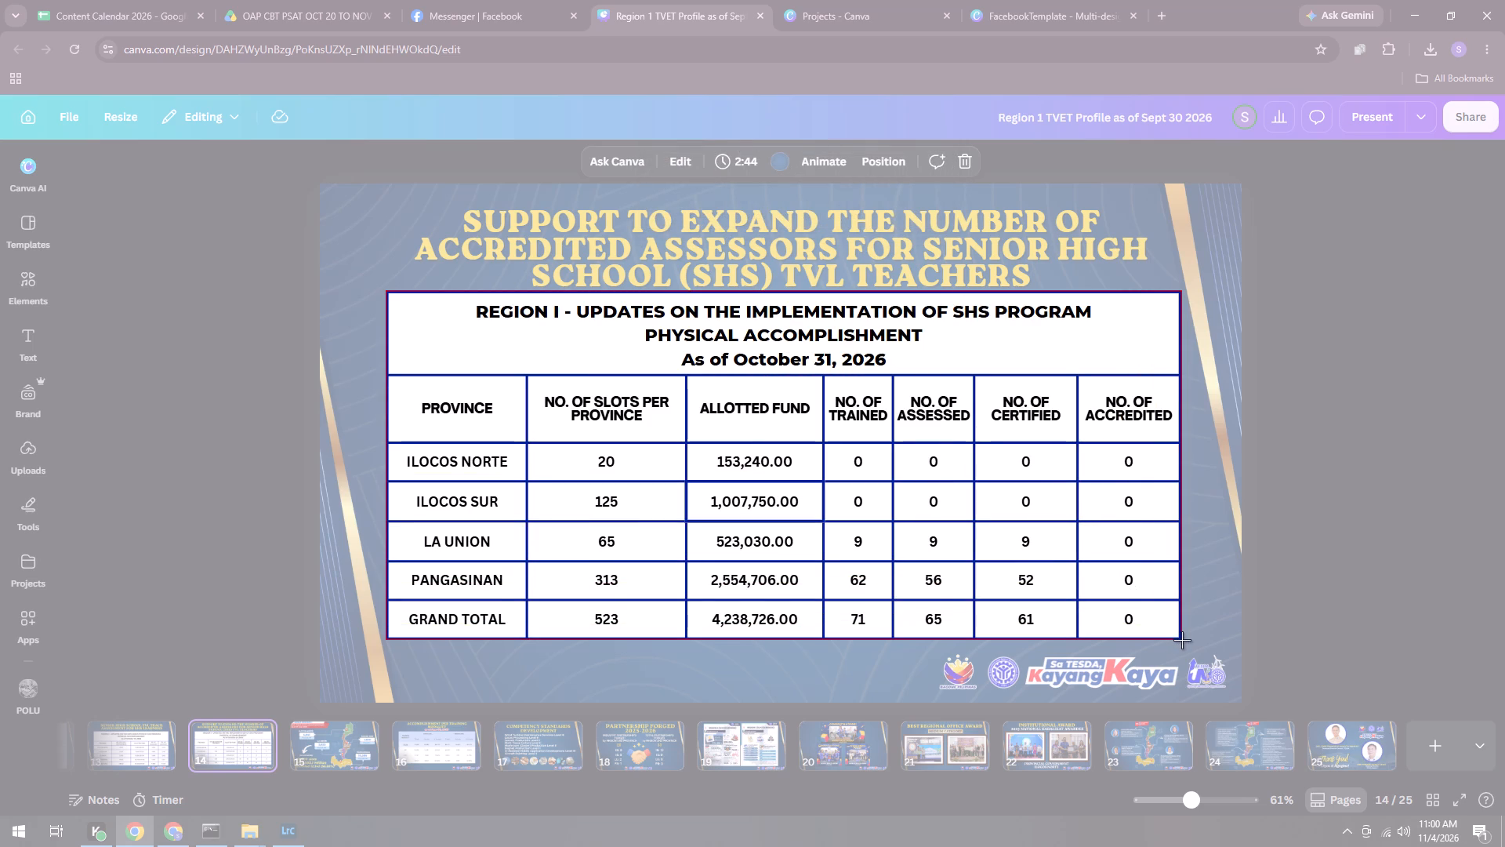
{"action": "left_click_drag", "start_coordinate": [1182, 640], "coordinate": [1182, 642]}
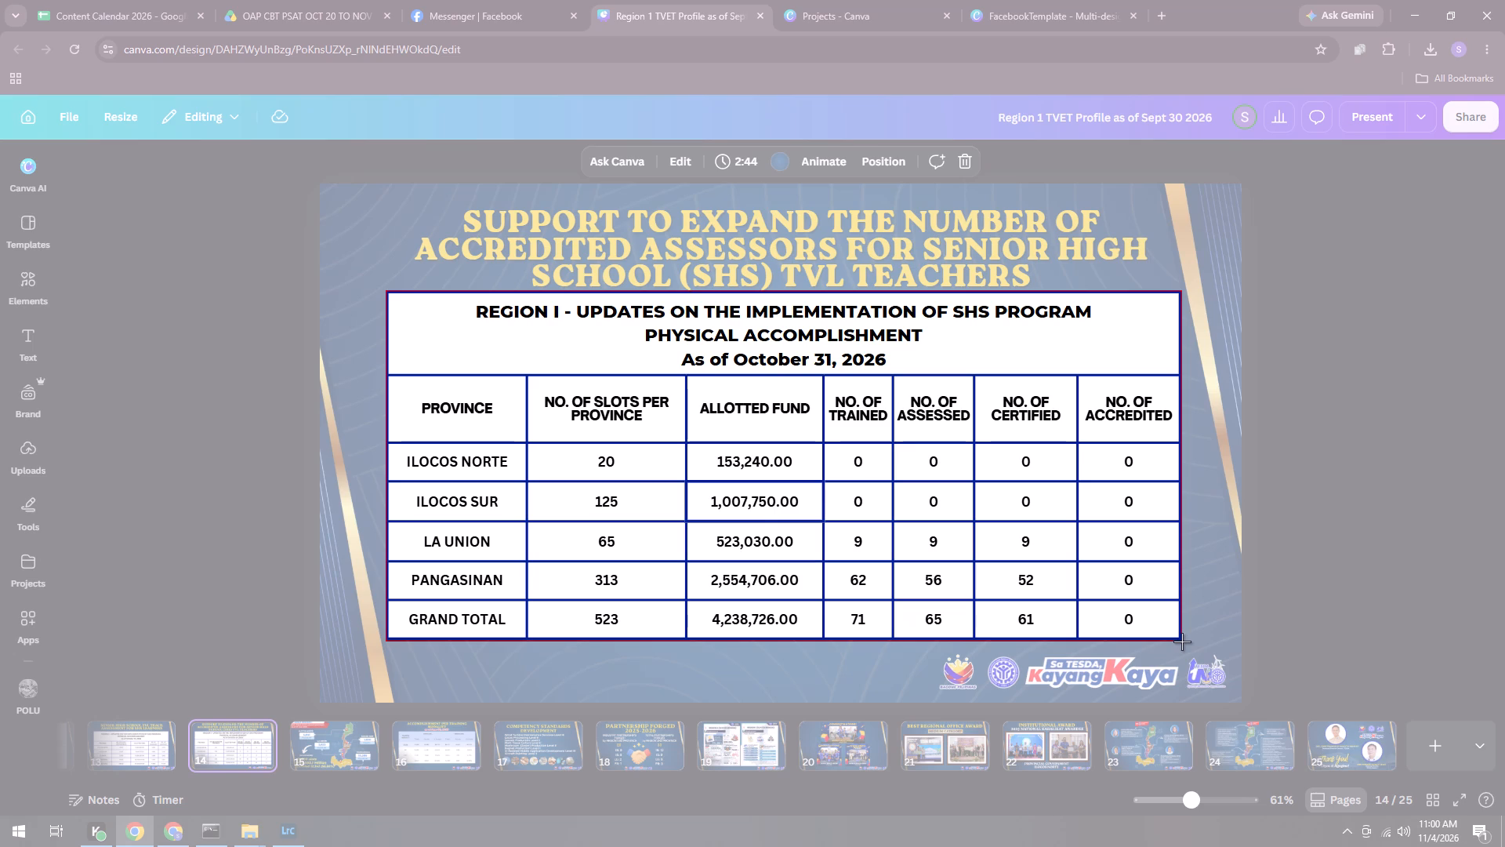
{"action": "left_click_drag", "start_coordinate": [1182, 642], "coordinate": [1182, 641]}
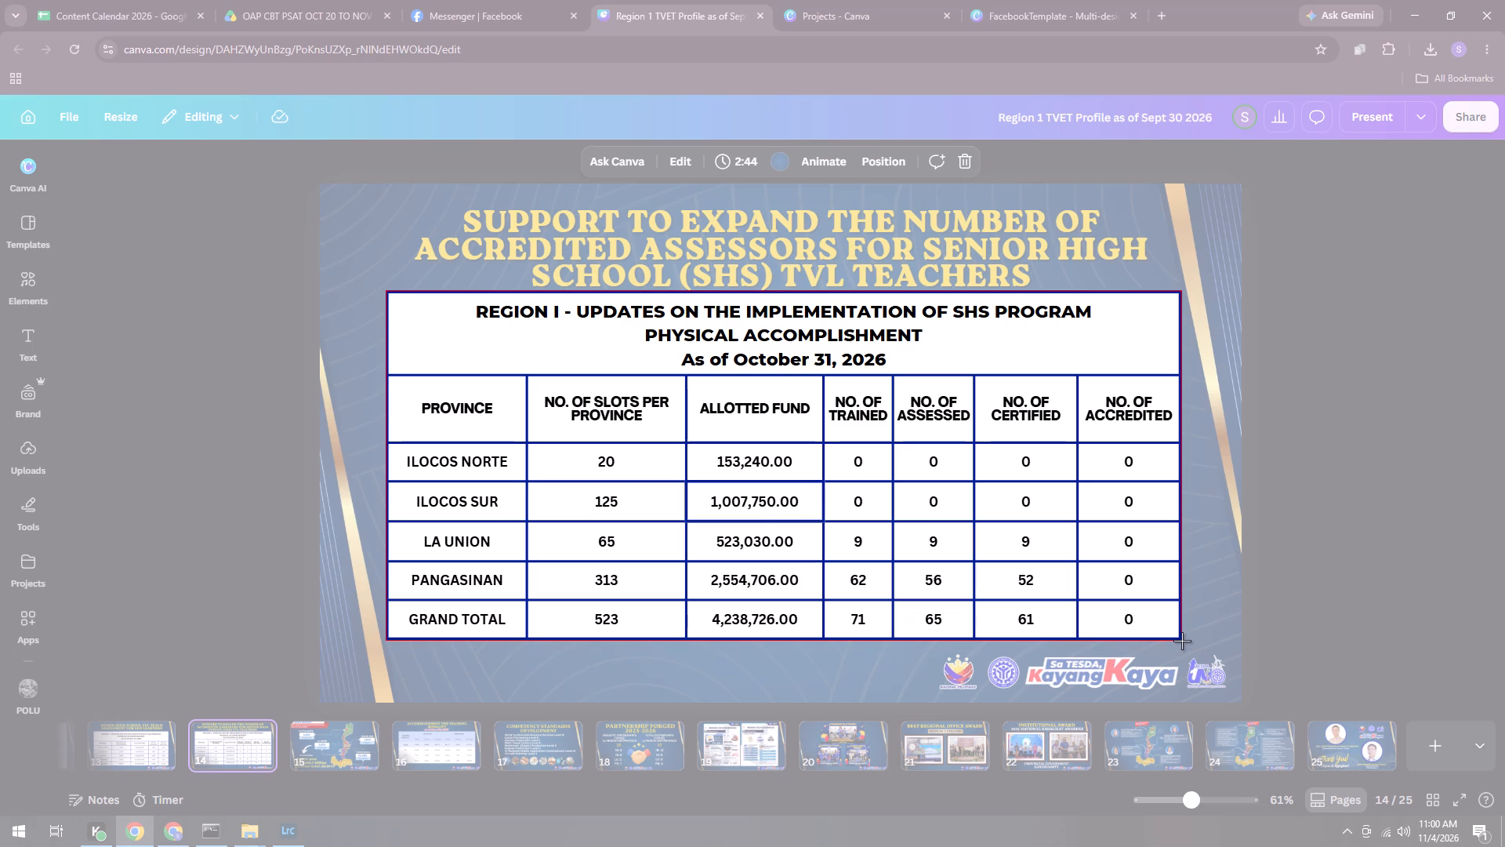
{"action": "left_click_drag", "start_coordinate": [1182, 641], "coordinate": [1181, 642]}
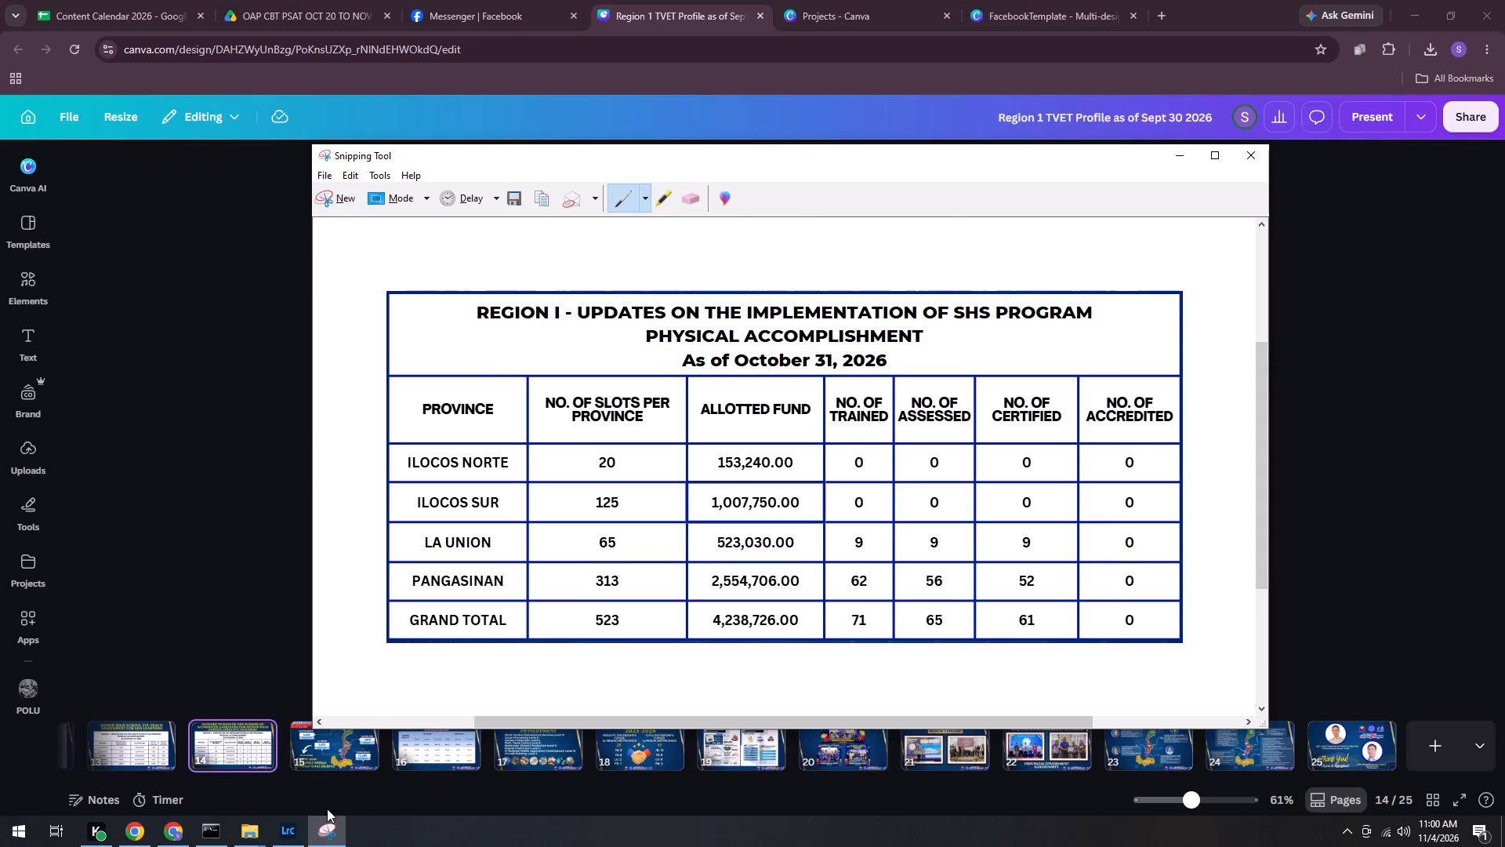
Paste the captured table onto slide 14 in Google Slides and centre it directly beneath the title.
{"action": "left_click", "coordinate": [169, 836]}
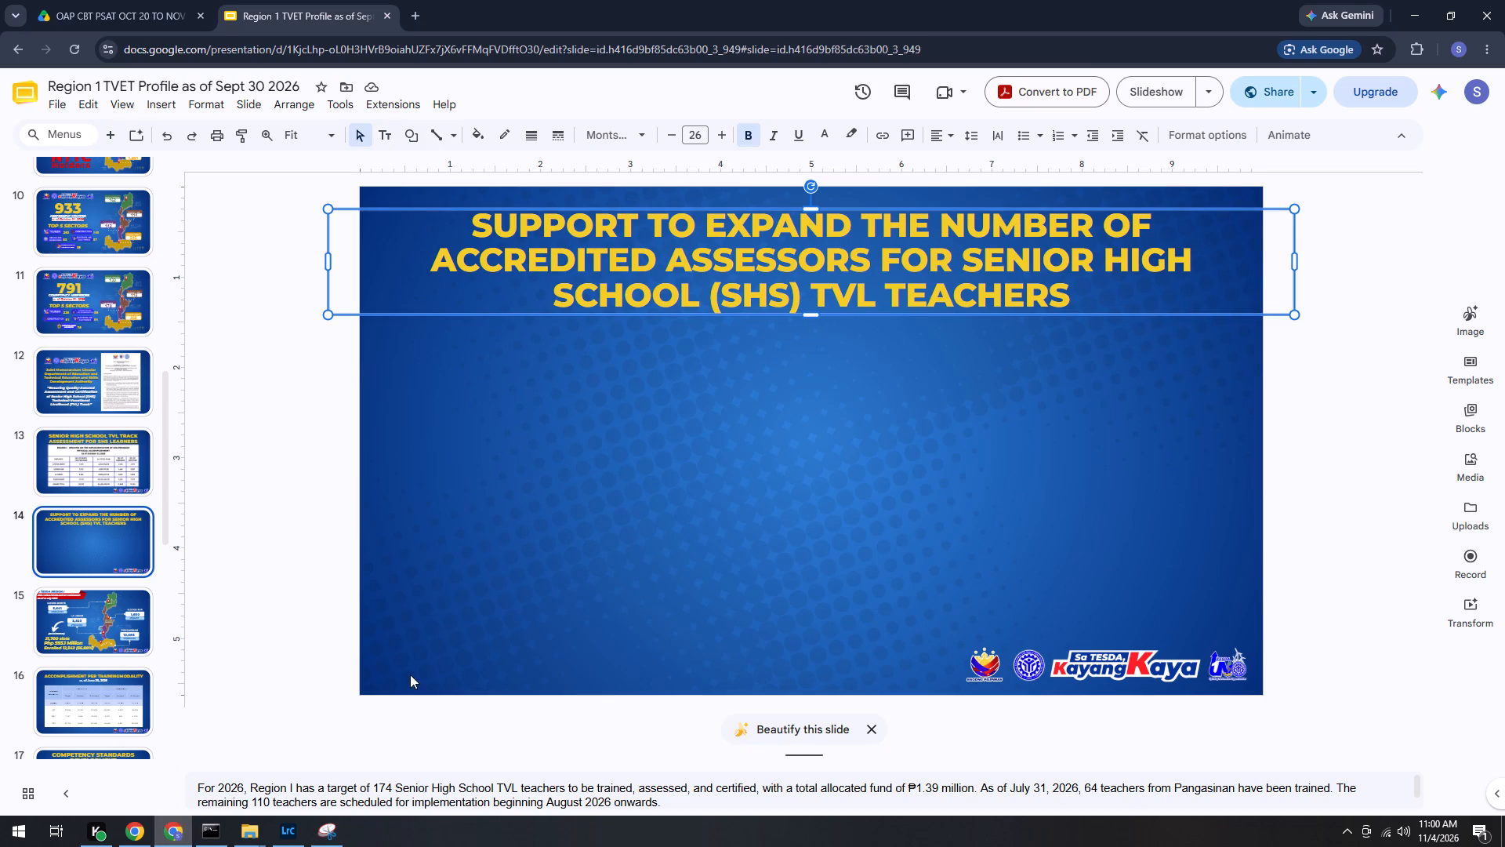
{"action": "left_click", "coordinate": [632, 536]}
{"action": "key", "text": "ctrl+v"}
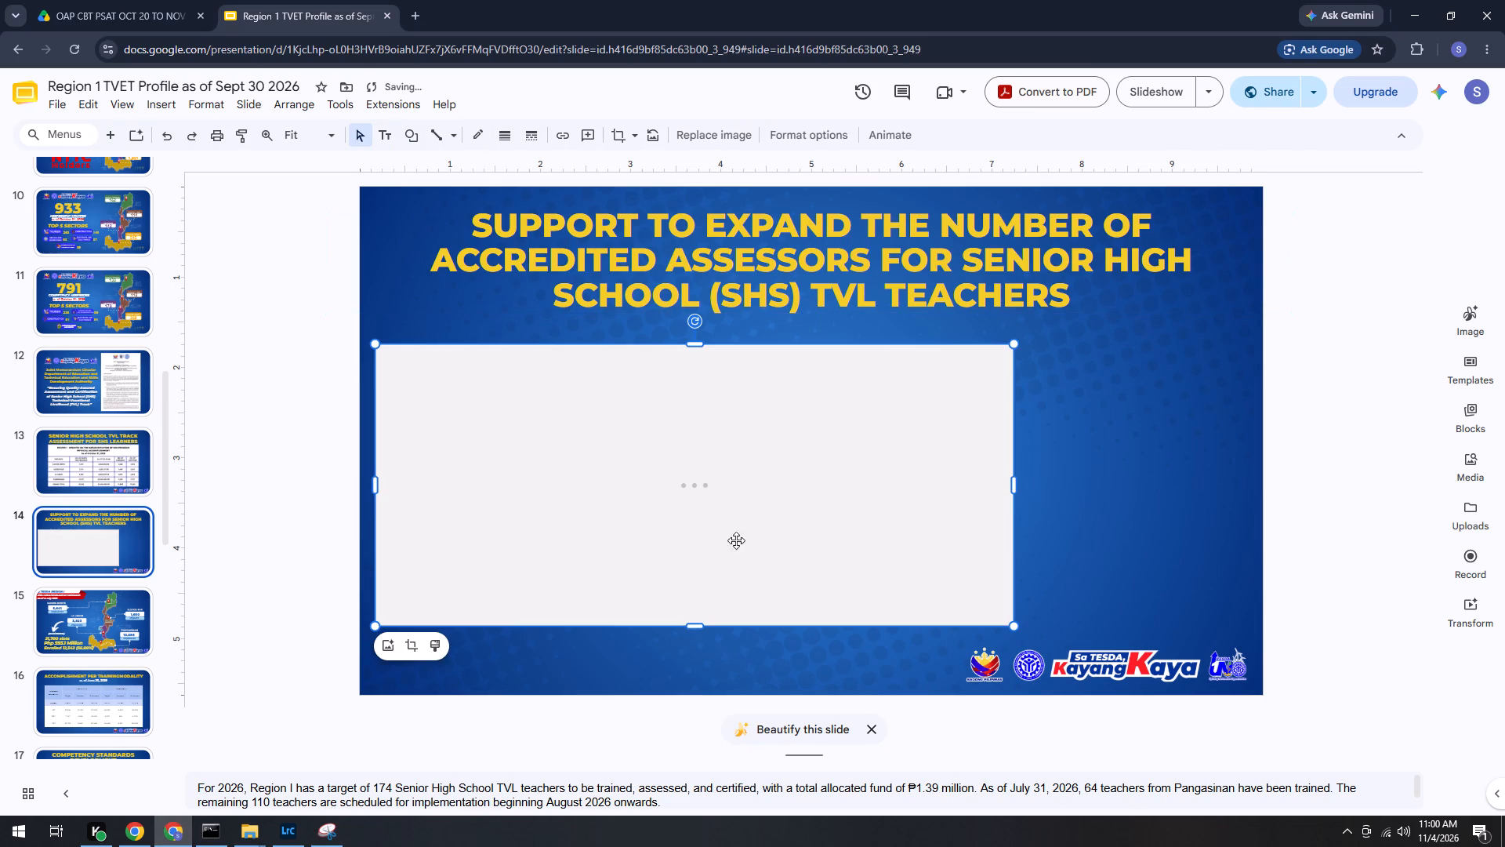
{"action": "left_click_drag", "start_coordinate": [676, 498], "coordinate": [789, 471]}
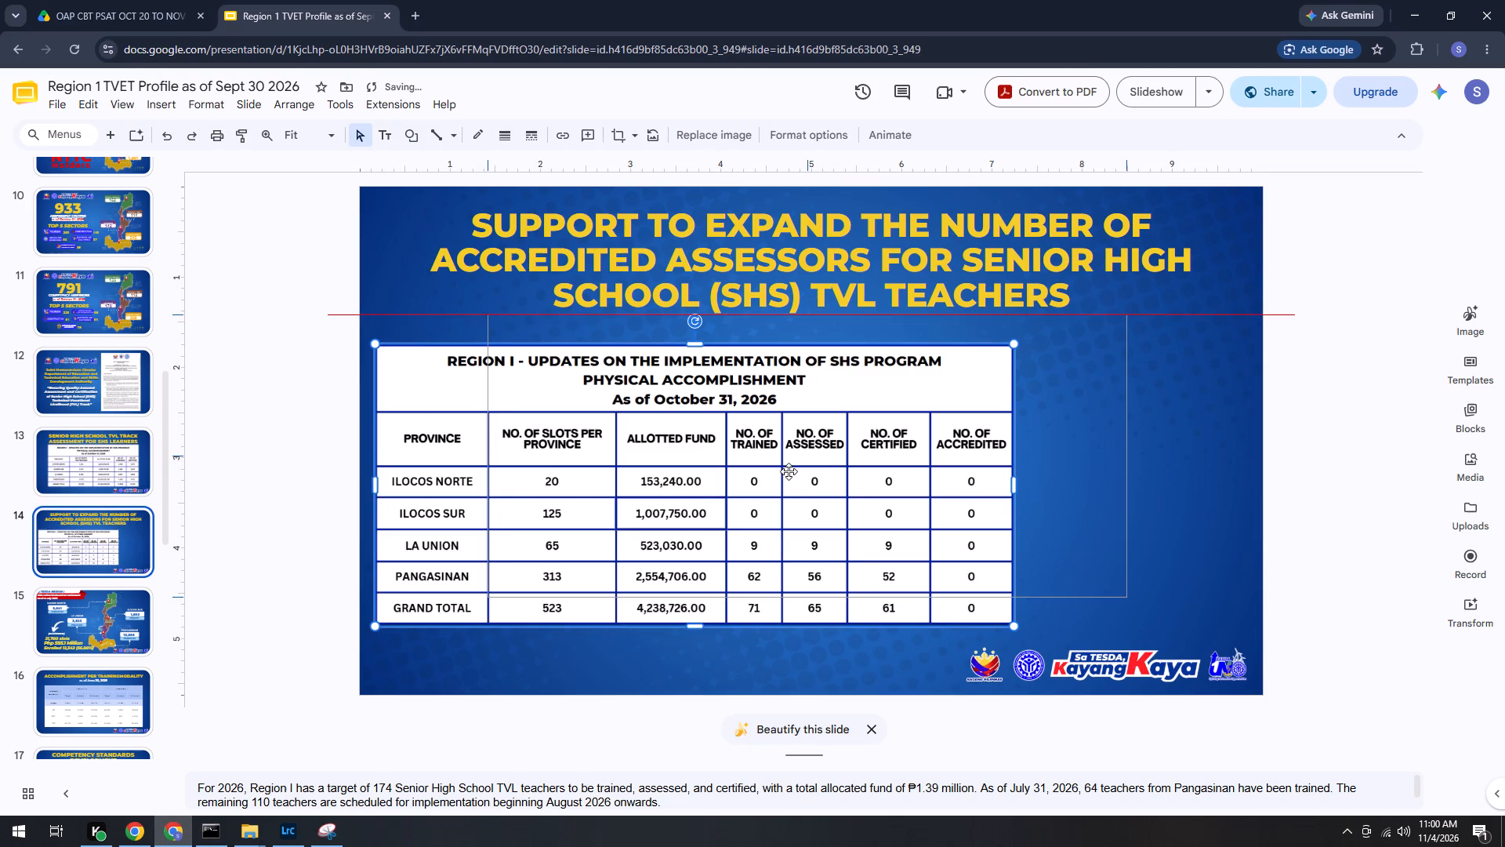
{"action": "left_click_drag", "start_coordinate": [789, 471], "coordinate": [790, 473]}
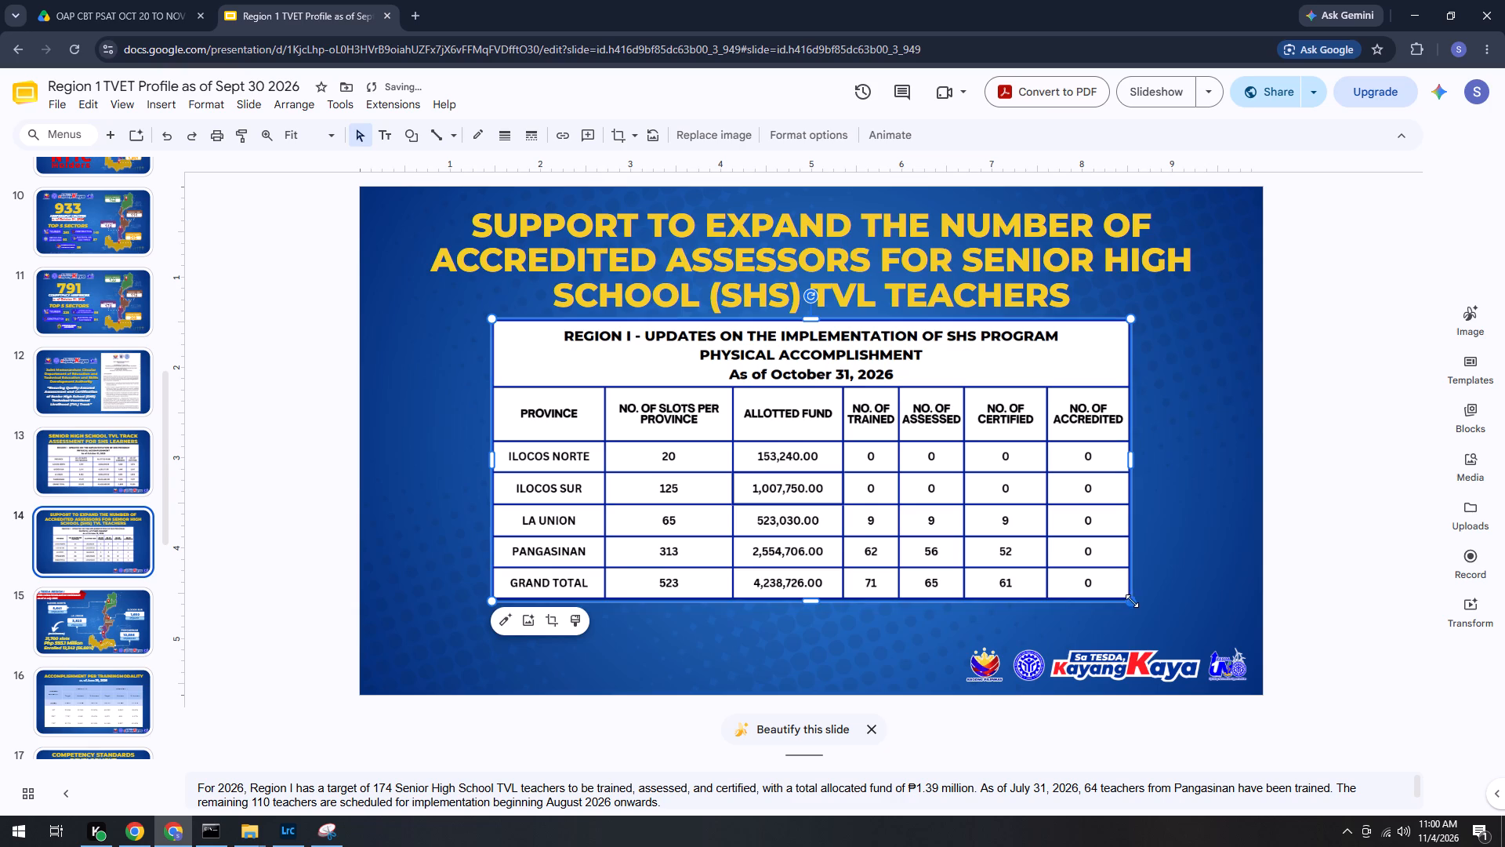
Enlarge slide 14's table image from its lower corners until it fills the space between the title and the logos.
{"action": "left_click_drag", "start_coordinate": [1132, 601], "coordinate": [1160, 623]}
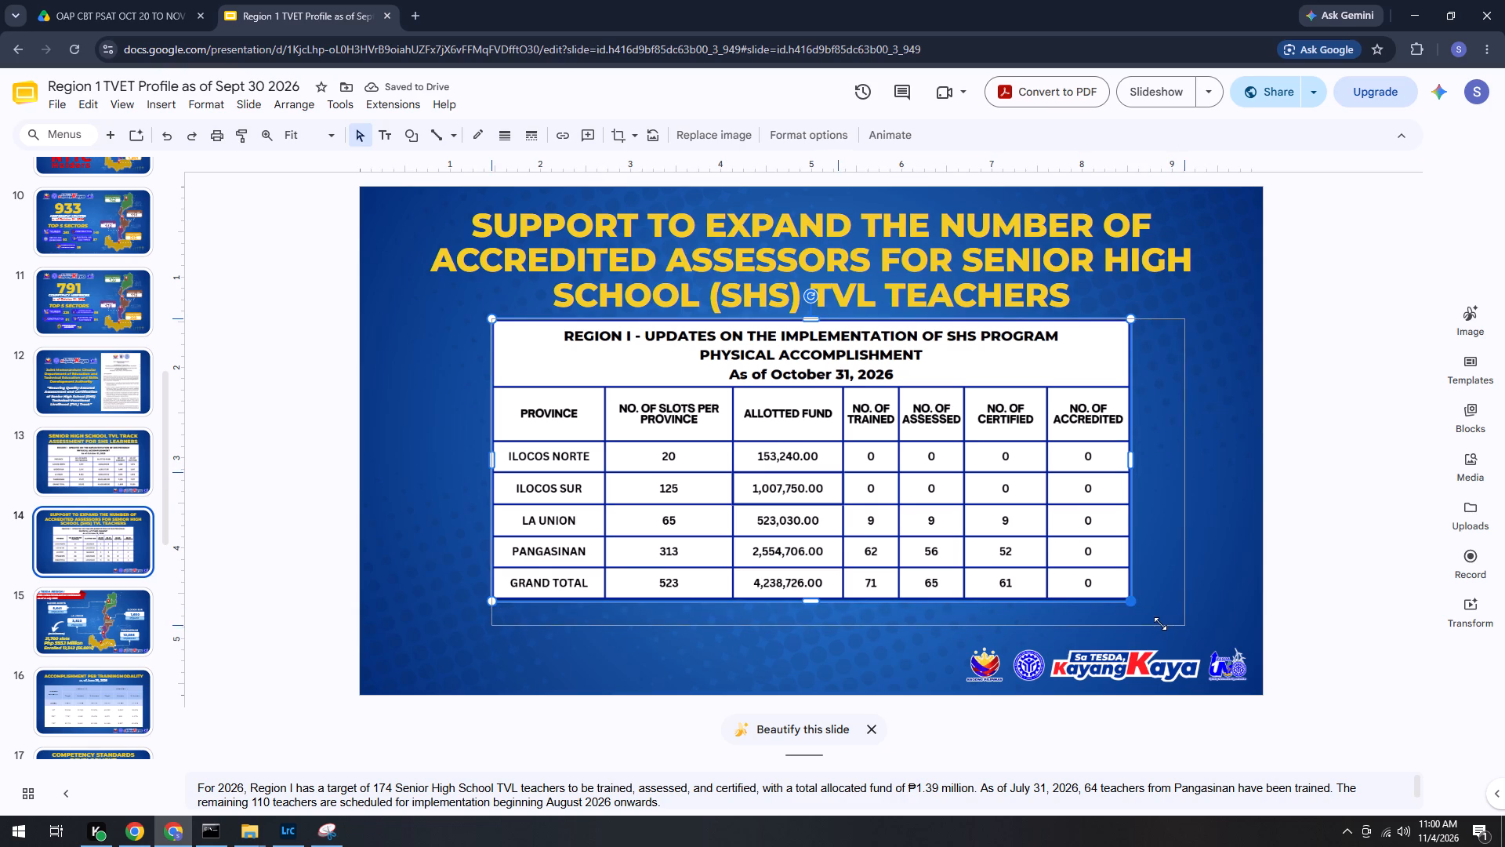
{"action": "left_click_drag", "start_coordinate": [1160, 623], "coordinate": [1160, 624]}
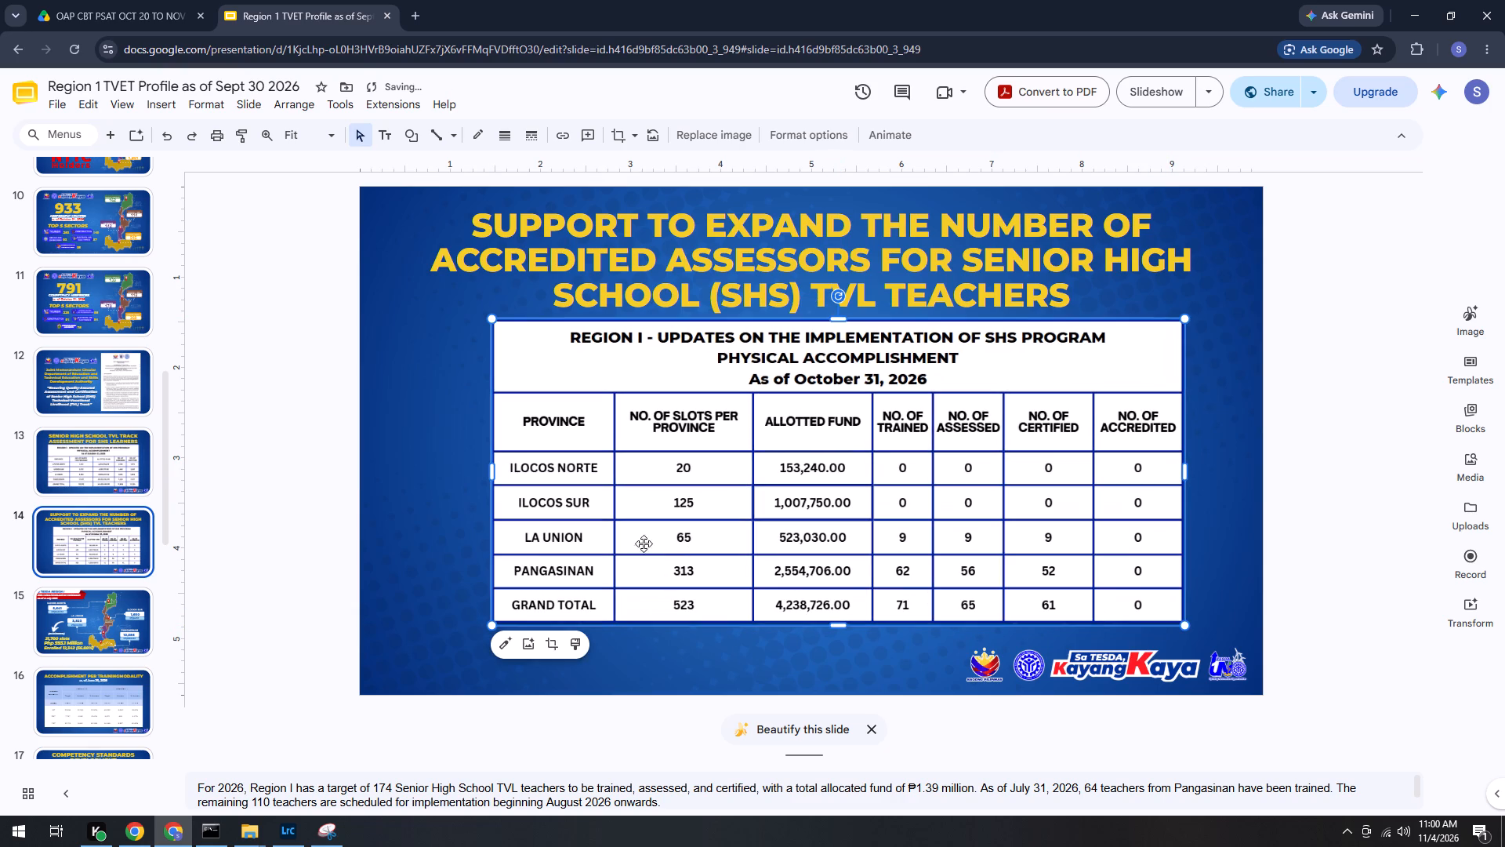
{"action": "left_click_drag", "start_coordinate": [492, 627], "coordinate": [455, 635]}
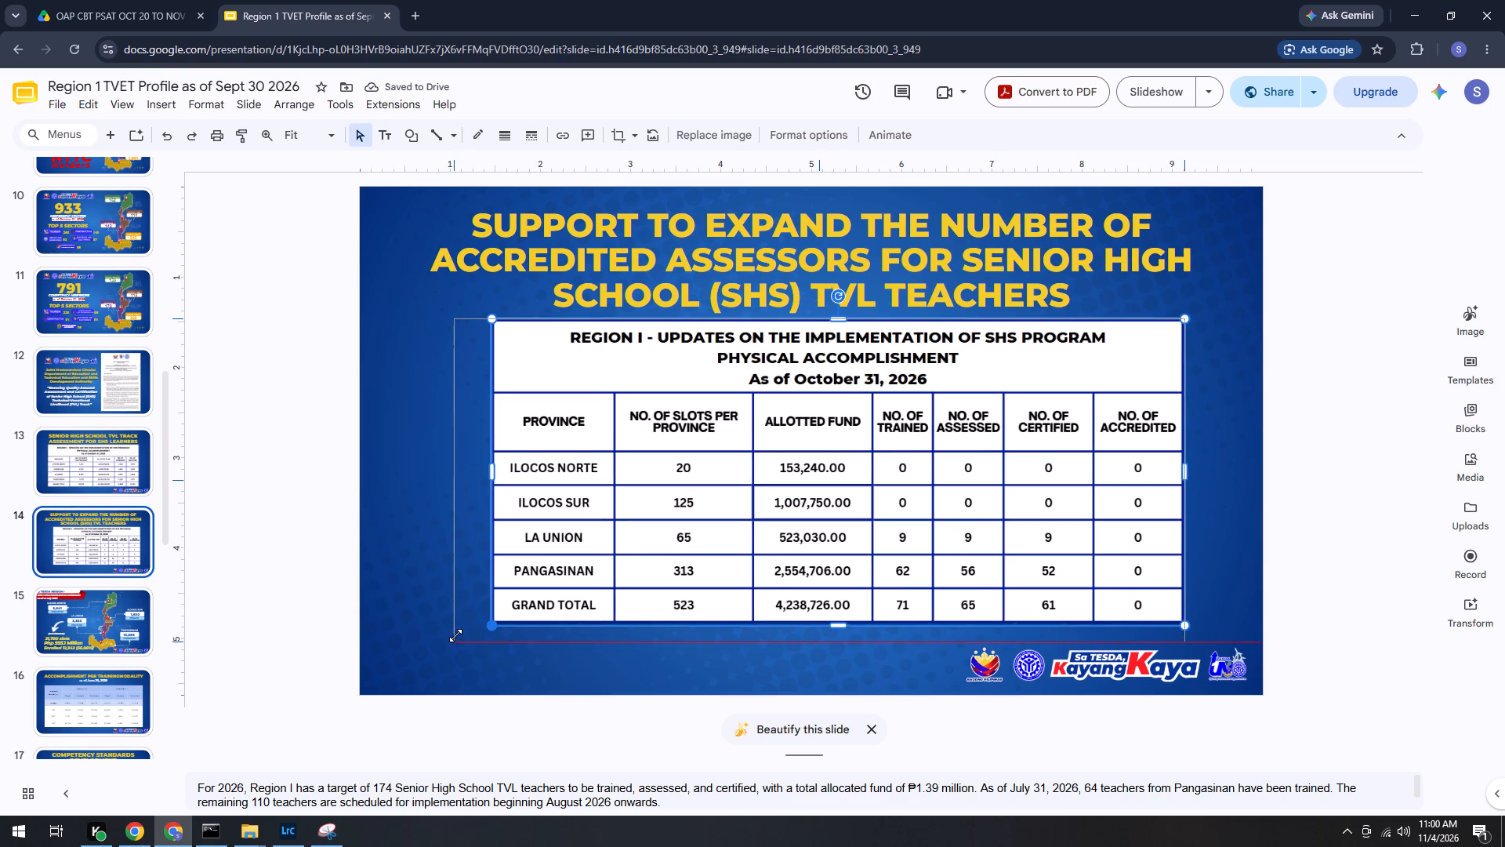
{"action": "left_click_drag", "start_coordinate": [455, 635], "coordinate": [444, 641]}
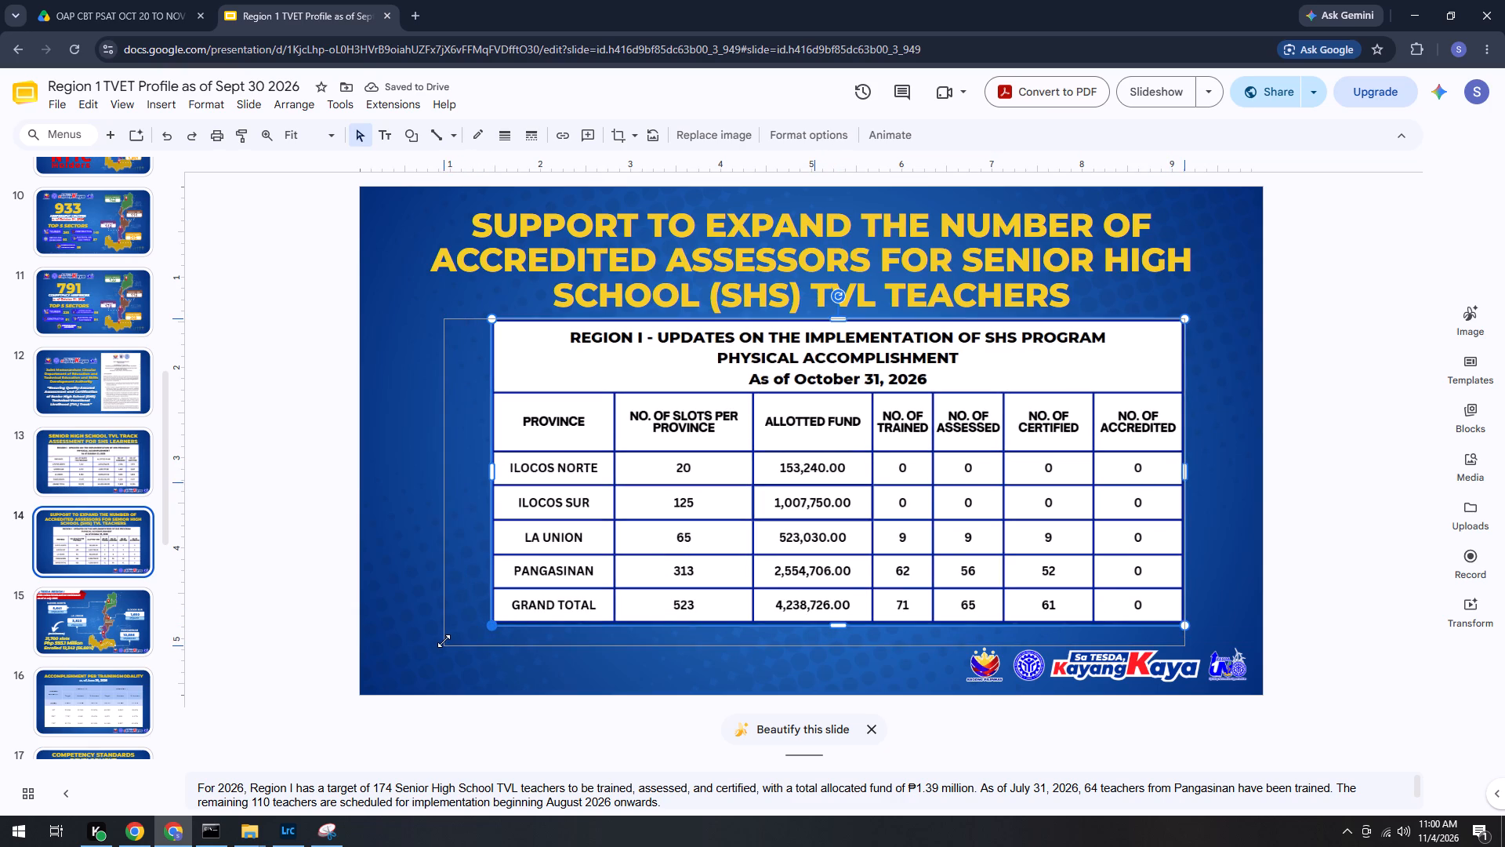
{"action": "left_click_drag", "start_coordinate": [444, 641], "coordinate": [443, 641]}
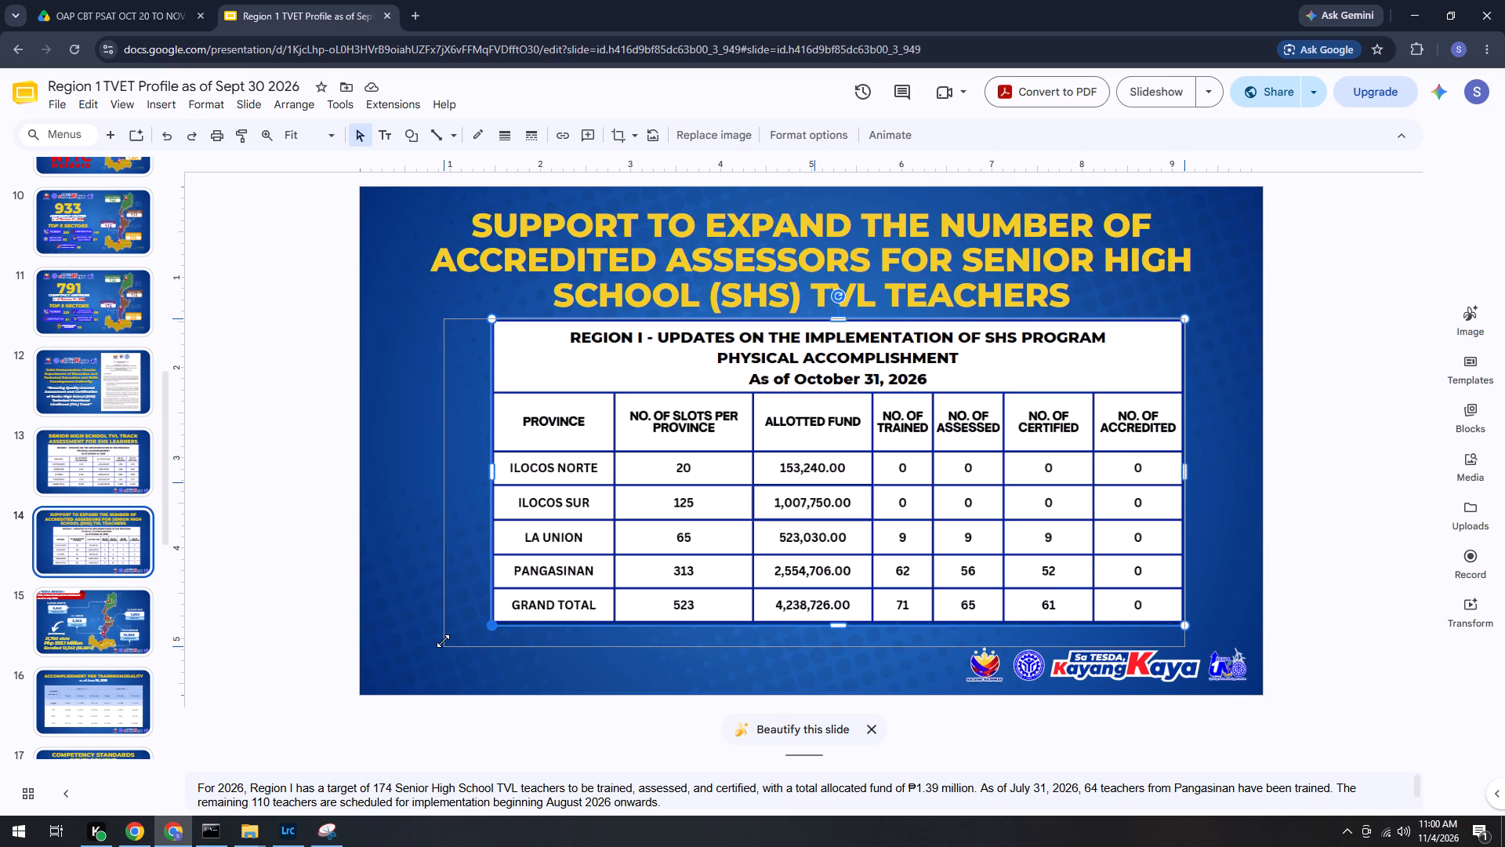
{"action": "left_click_drag", "start_coordinate": [443, 641], "coordinate": [437, 643]}
{"action": "left_click", "coordinate": [1395, 449]}
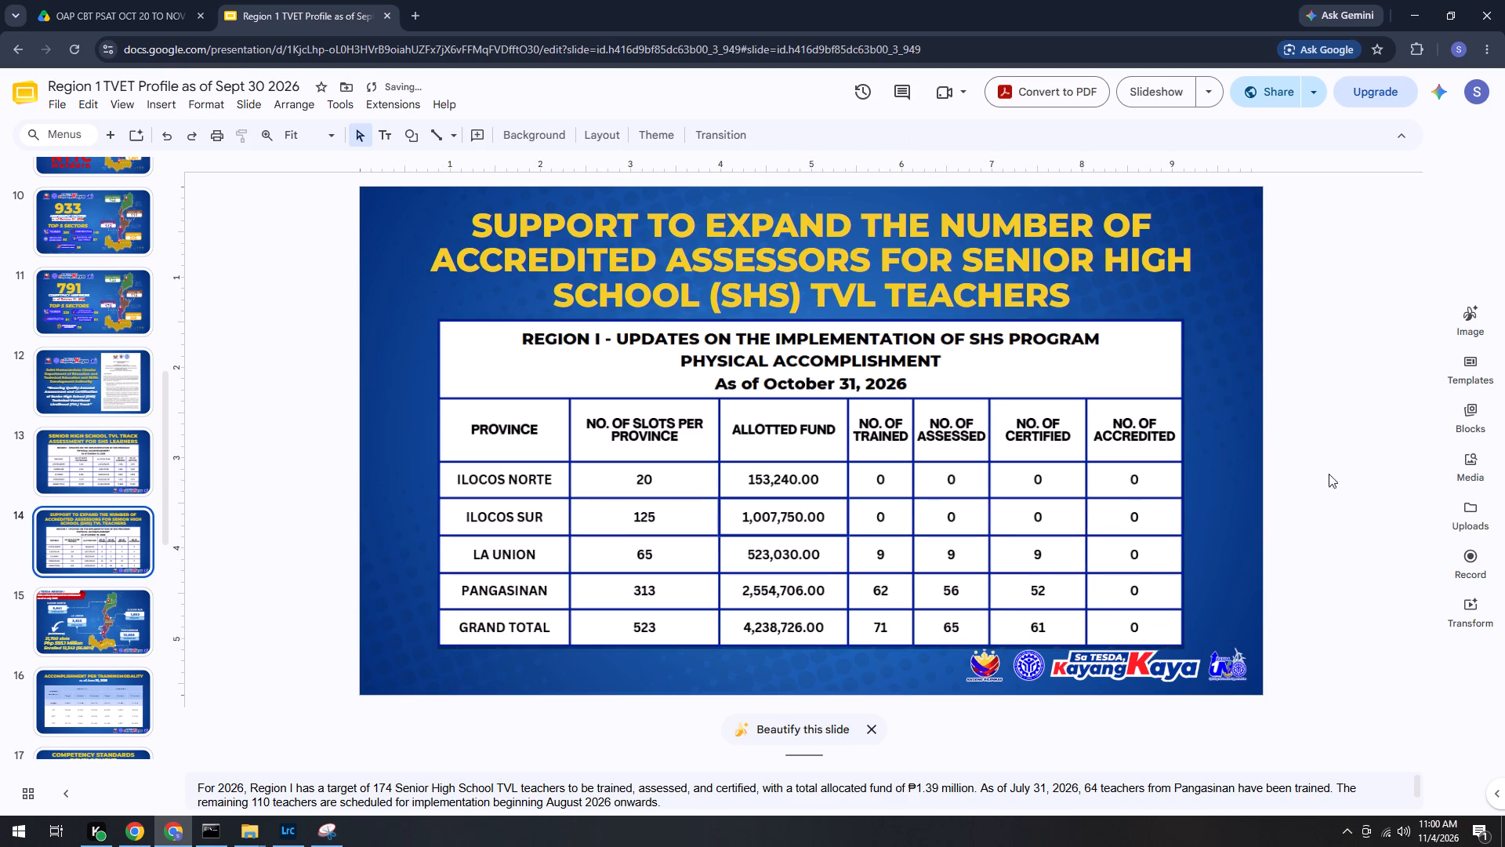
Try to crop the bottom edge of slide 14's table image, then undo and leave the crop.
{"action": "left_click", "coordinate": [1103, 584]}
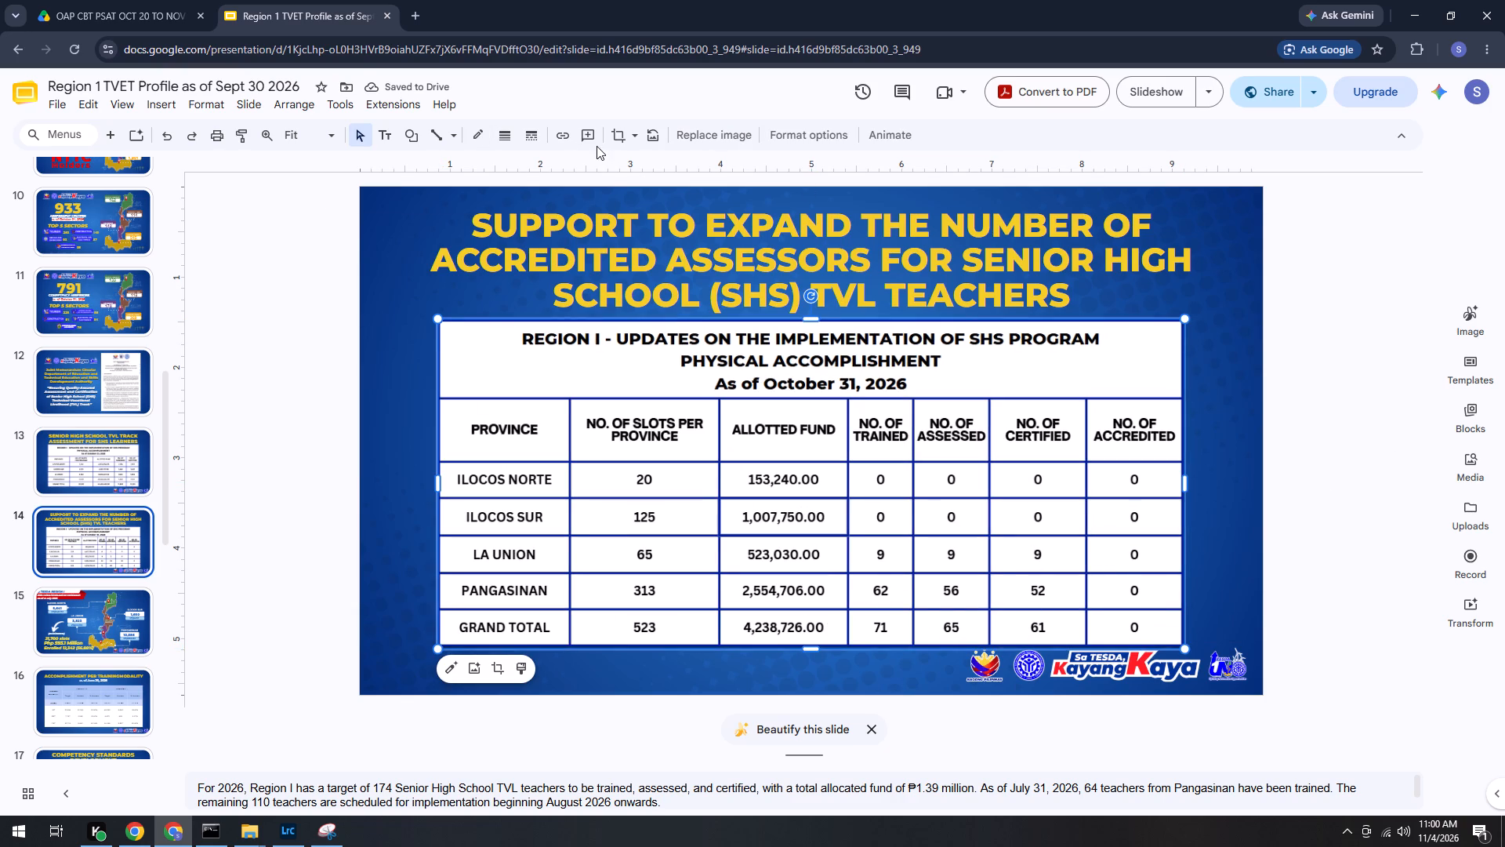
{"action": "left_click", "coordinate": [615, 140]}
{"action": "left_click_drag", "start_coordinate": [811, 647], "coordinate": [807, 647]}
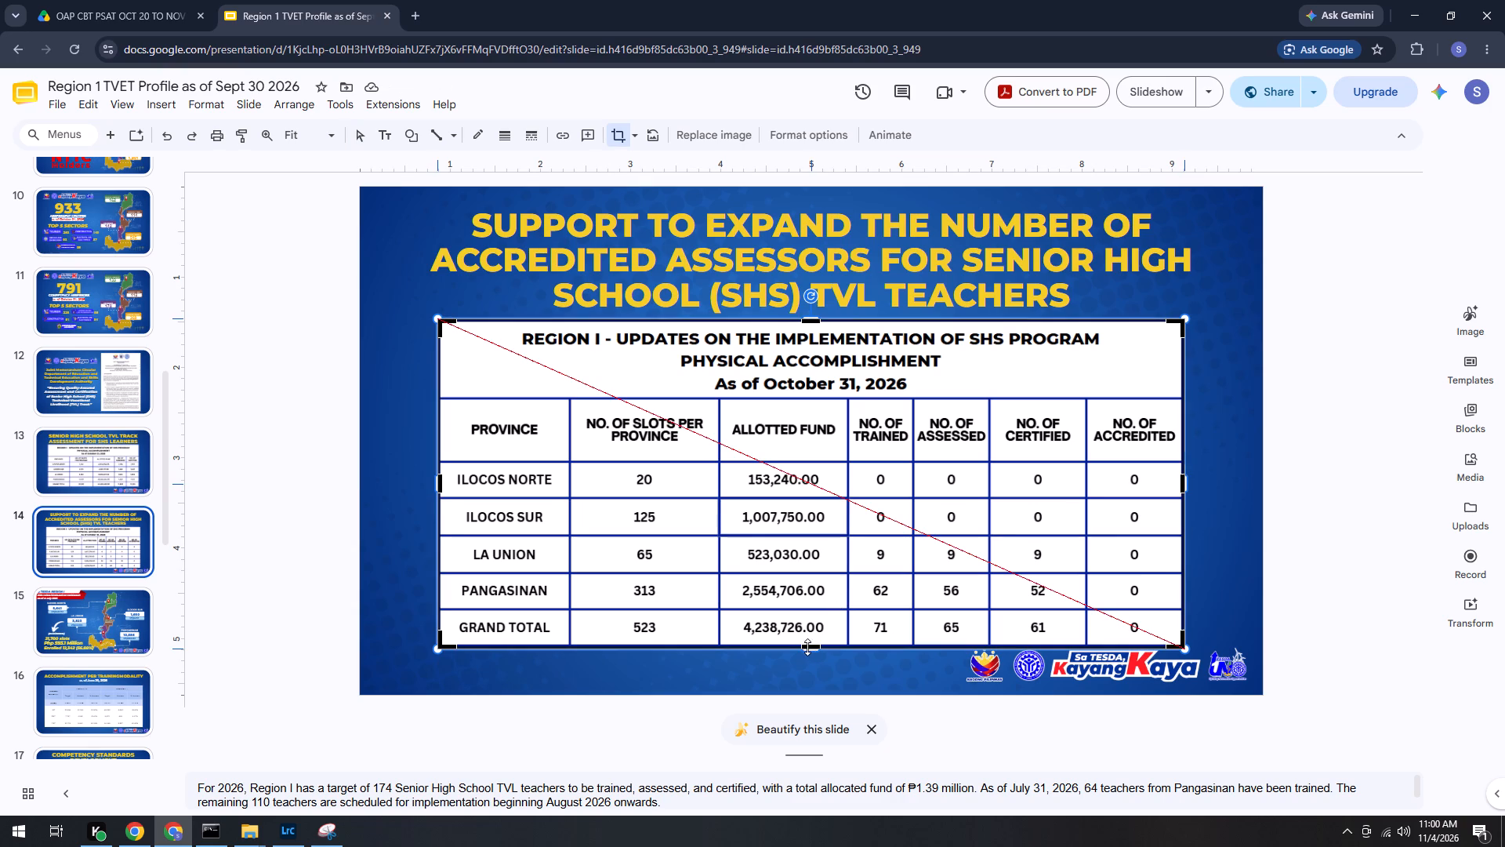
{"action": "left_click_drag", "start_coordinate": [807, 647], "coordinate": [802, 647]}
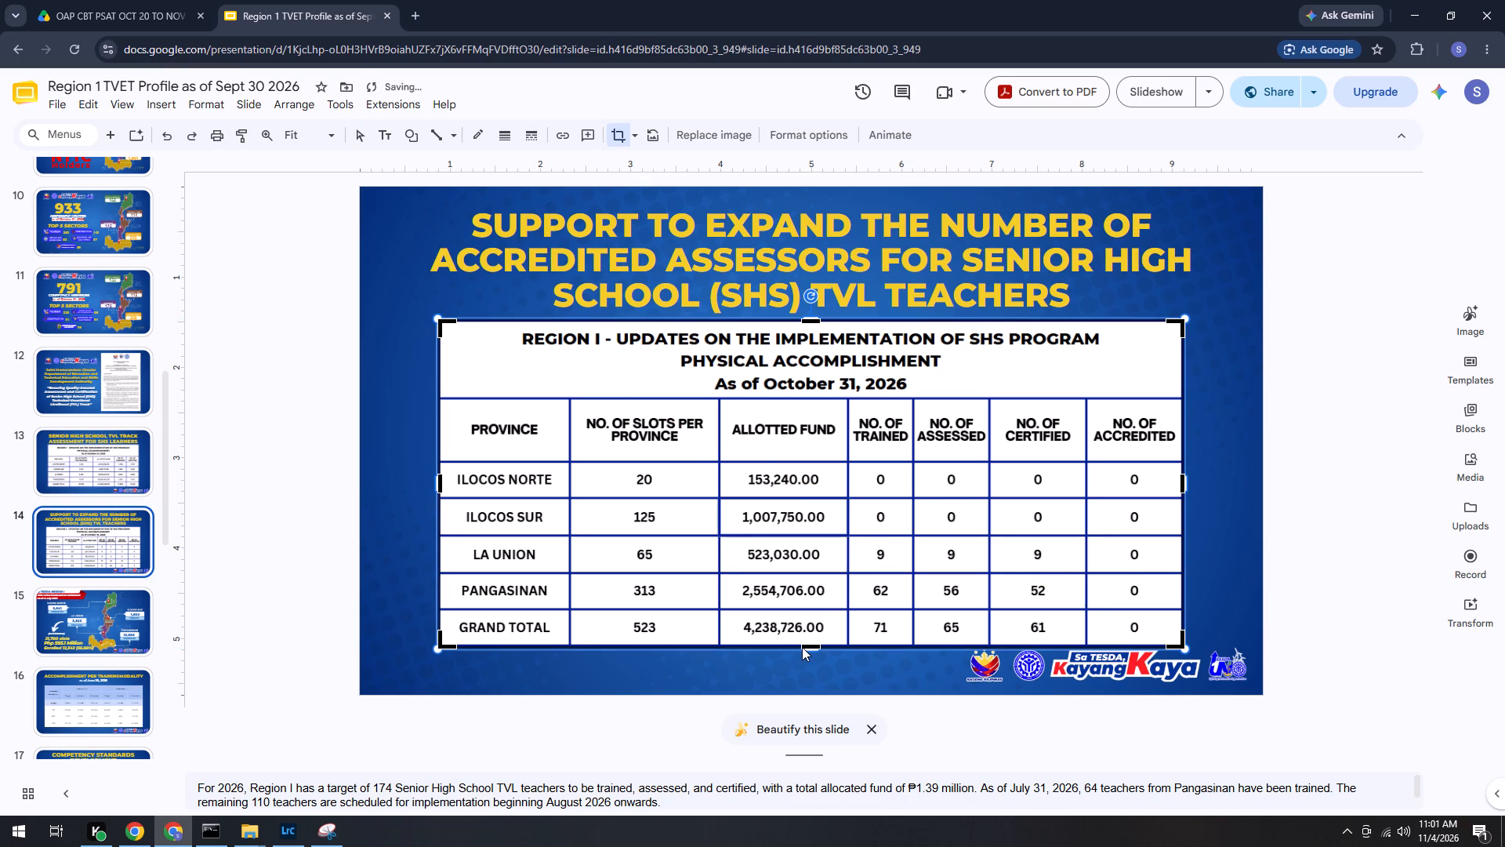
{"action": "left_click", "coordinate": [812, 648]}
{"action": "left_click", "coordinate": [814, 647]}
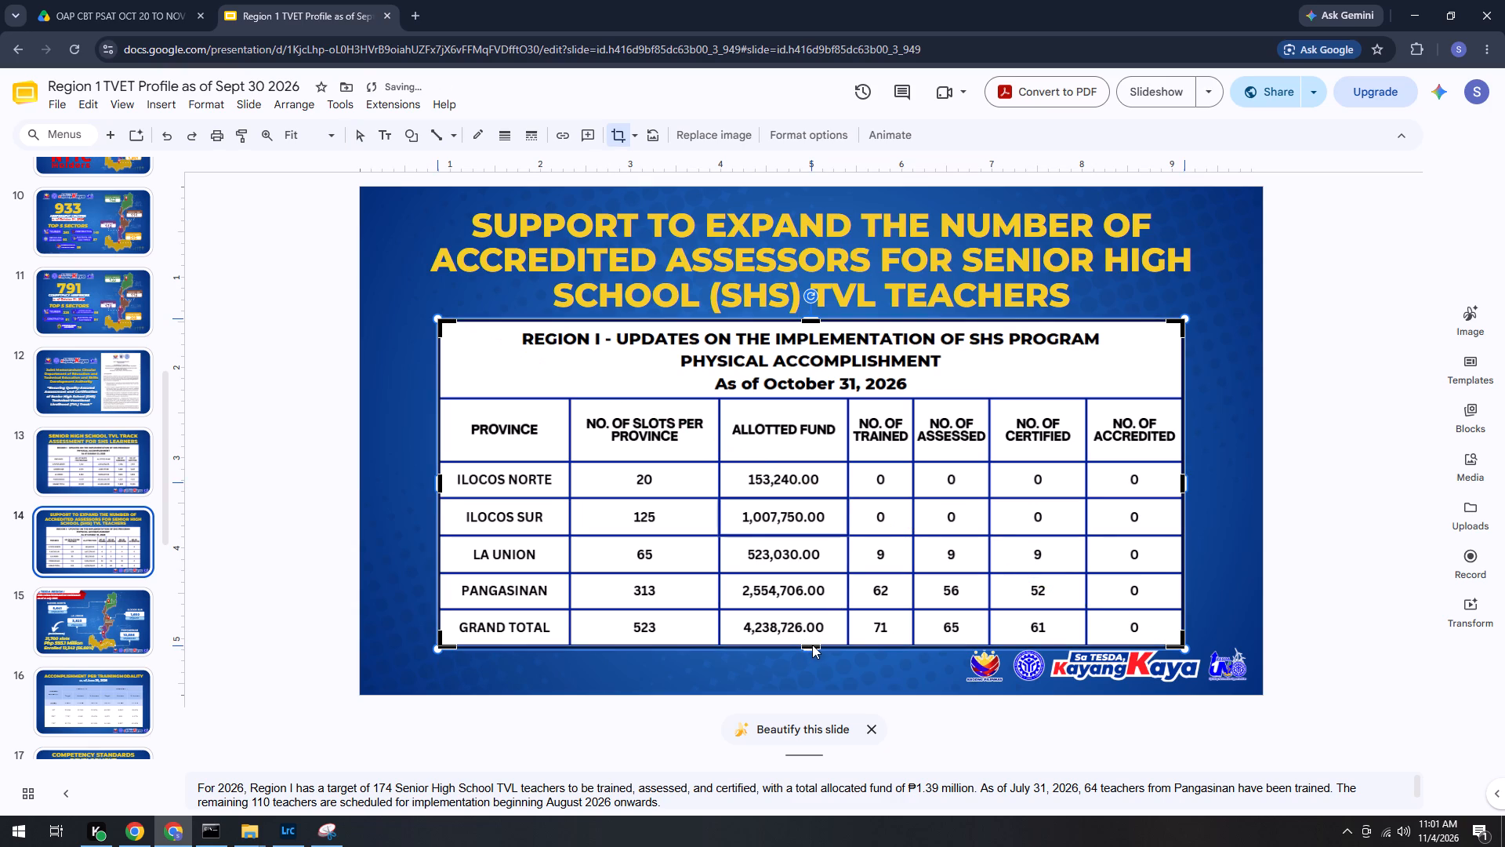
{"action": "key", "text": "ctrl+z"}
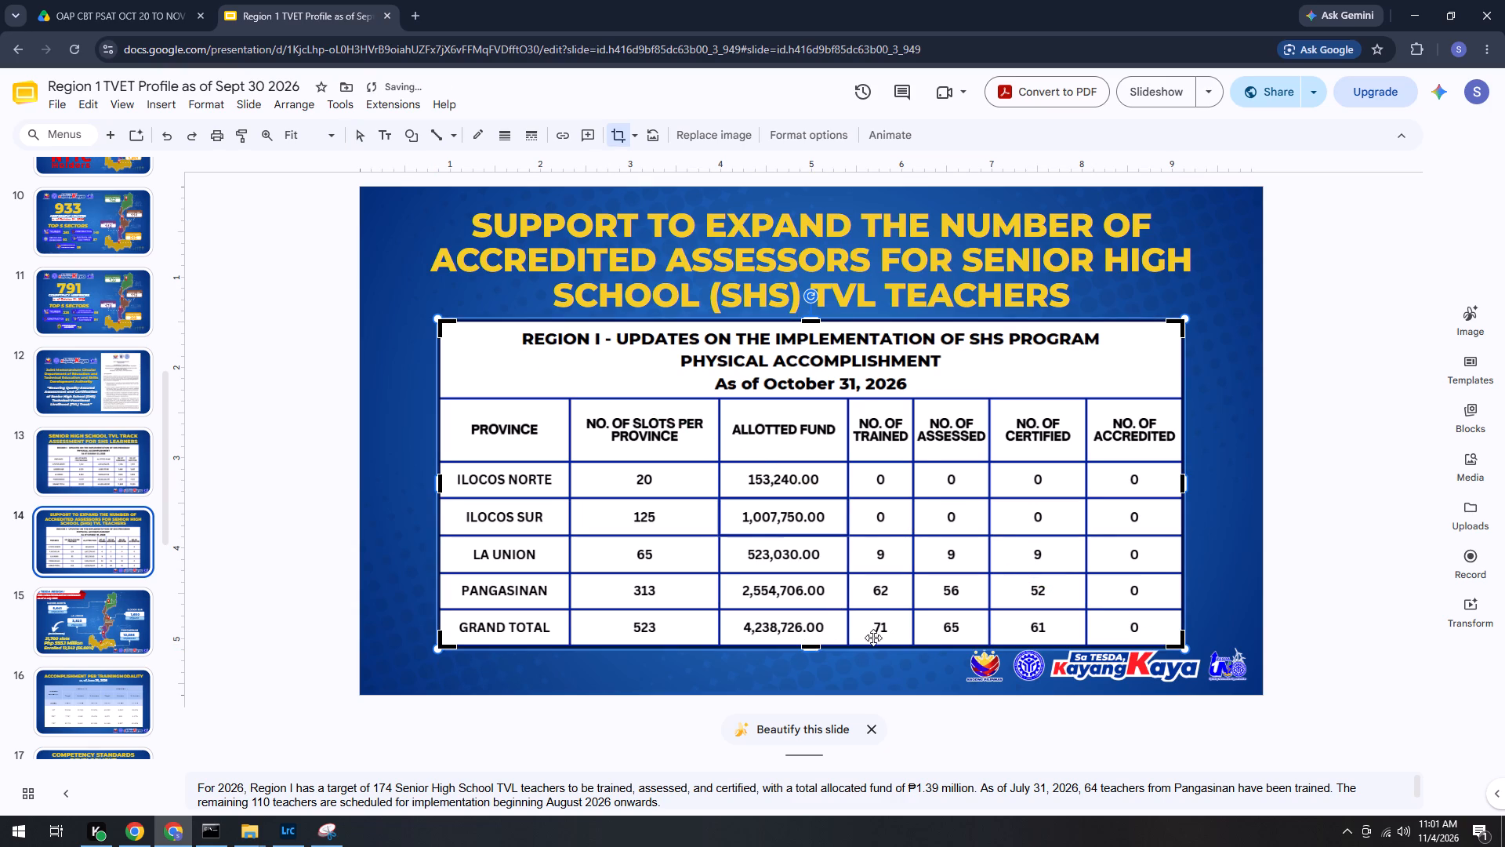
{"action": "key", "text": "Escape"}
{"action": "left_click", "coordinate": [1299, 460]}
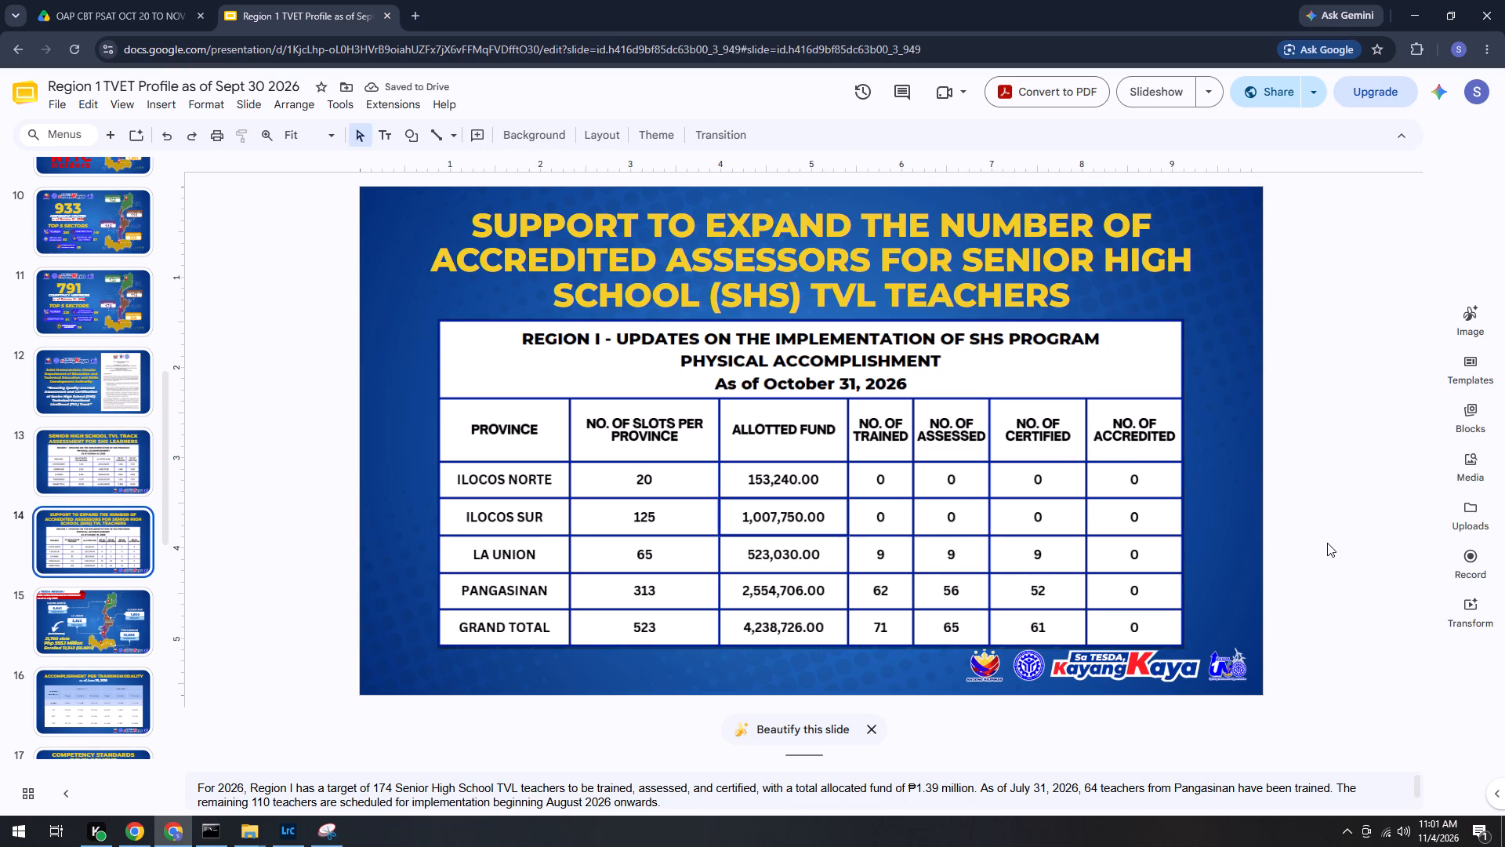
Nudge slide 14's table image slightly upward so it clears the logos and sits close beneath the title.
{"action": "left_click", "coordinate": [1031, 409]}
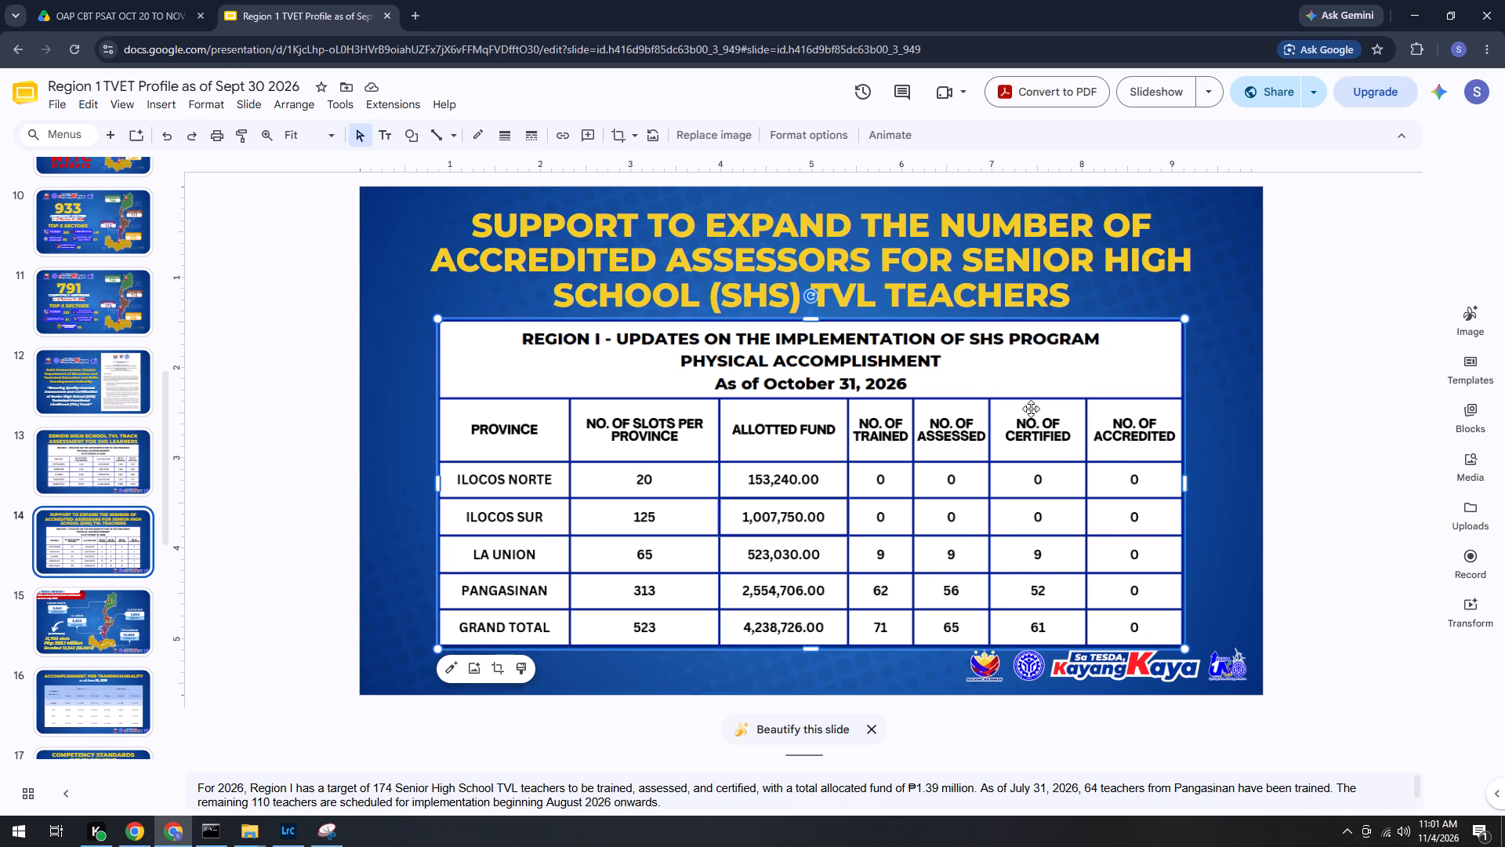
{"action": "key", "text": "Up"}
{"action": "key", "text": "Up"}
{"action": "key", "text": "Up"}
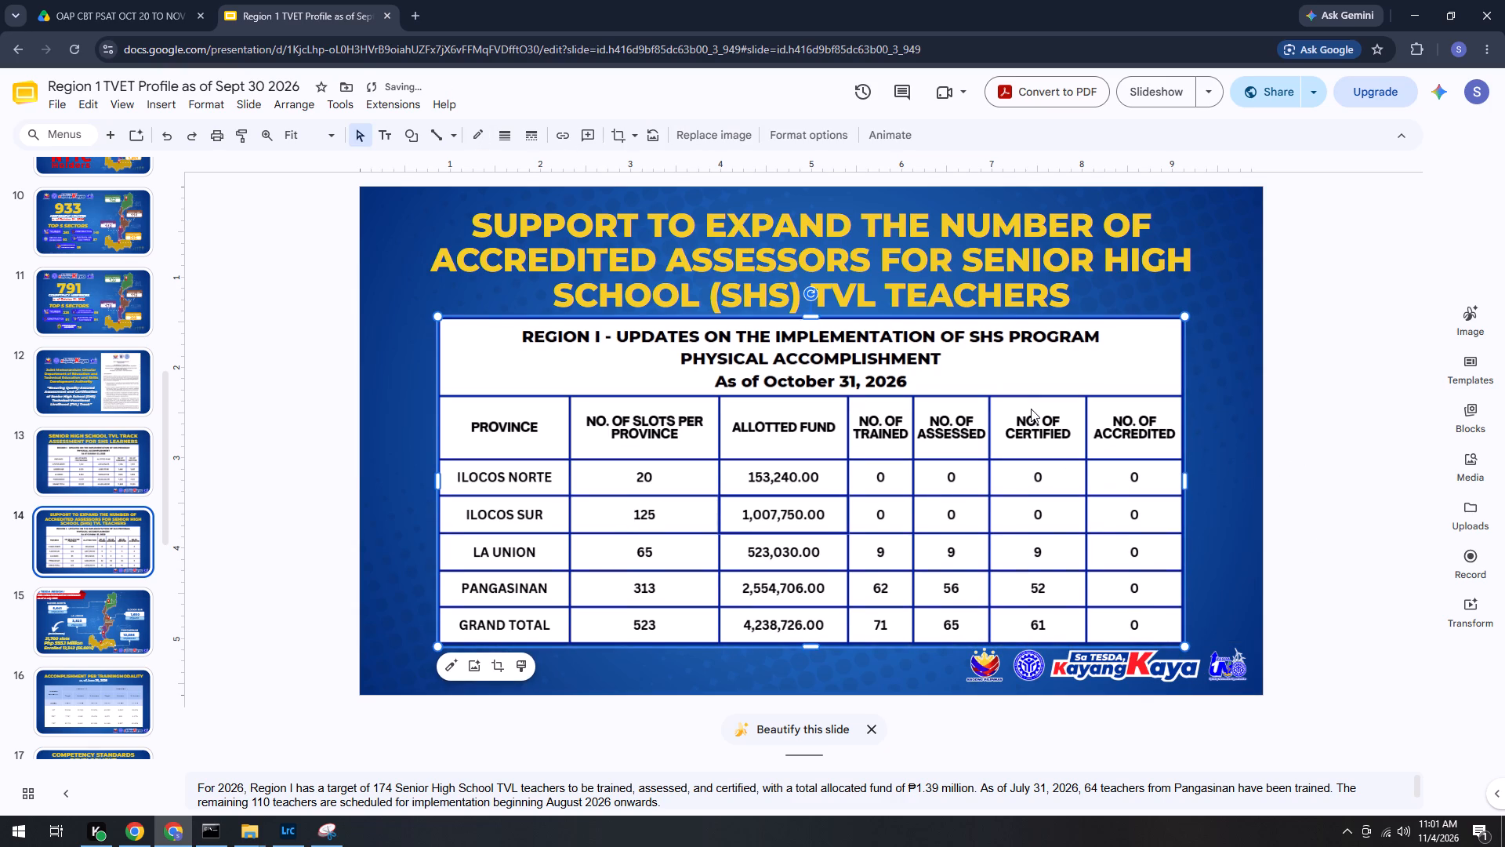
{"action": "left_click", "coordinate": [1325, 418]}
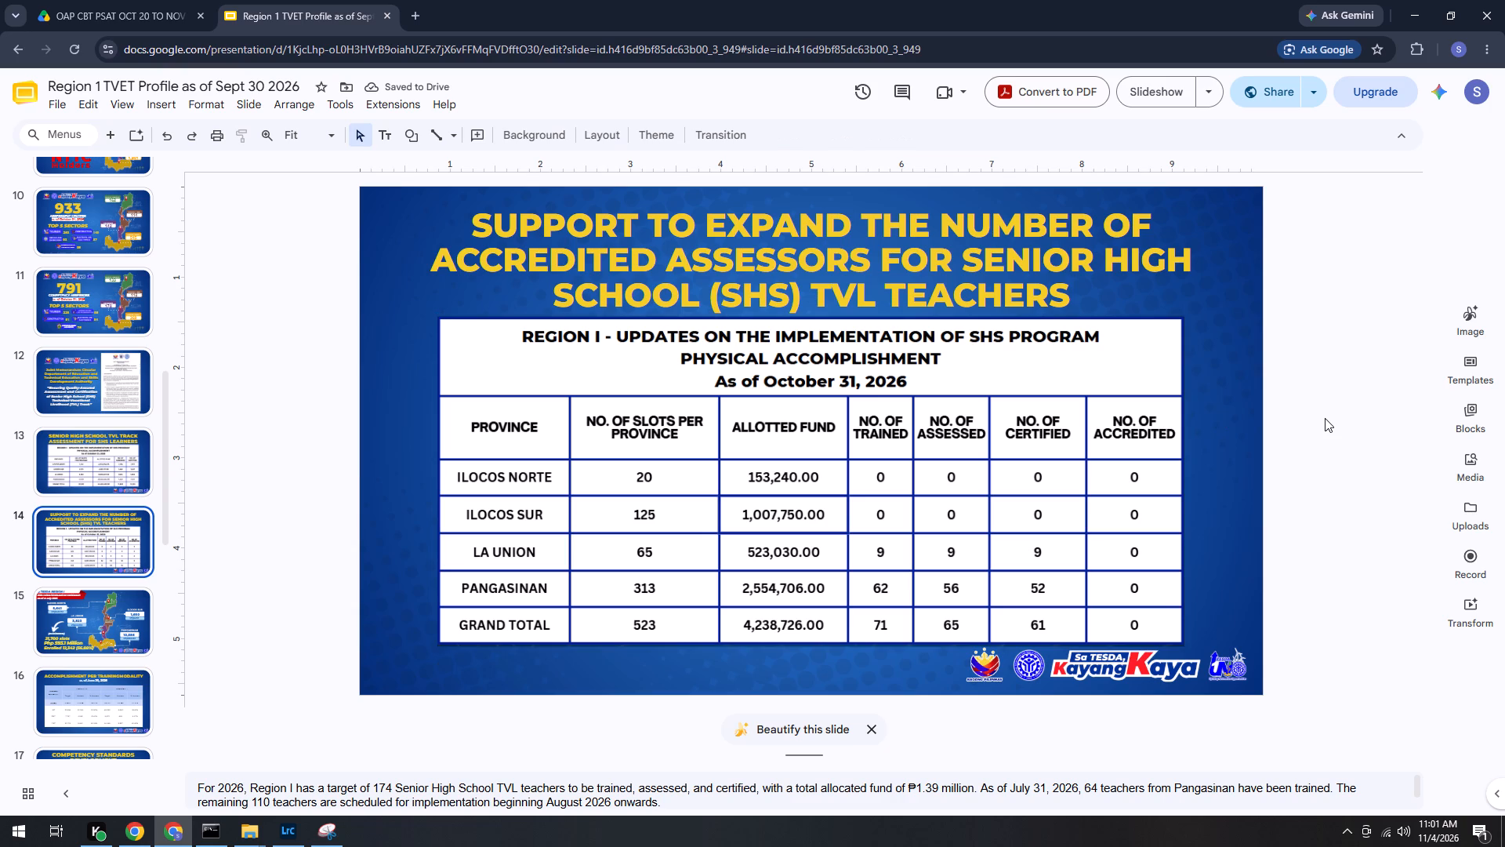
{"action": "left_click", "coordinate": [939, 499]}
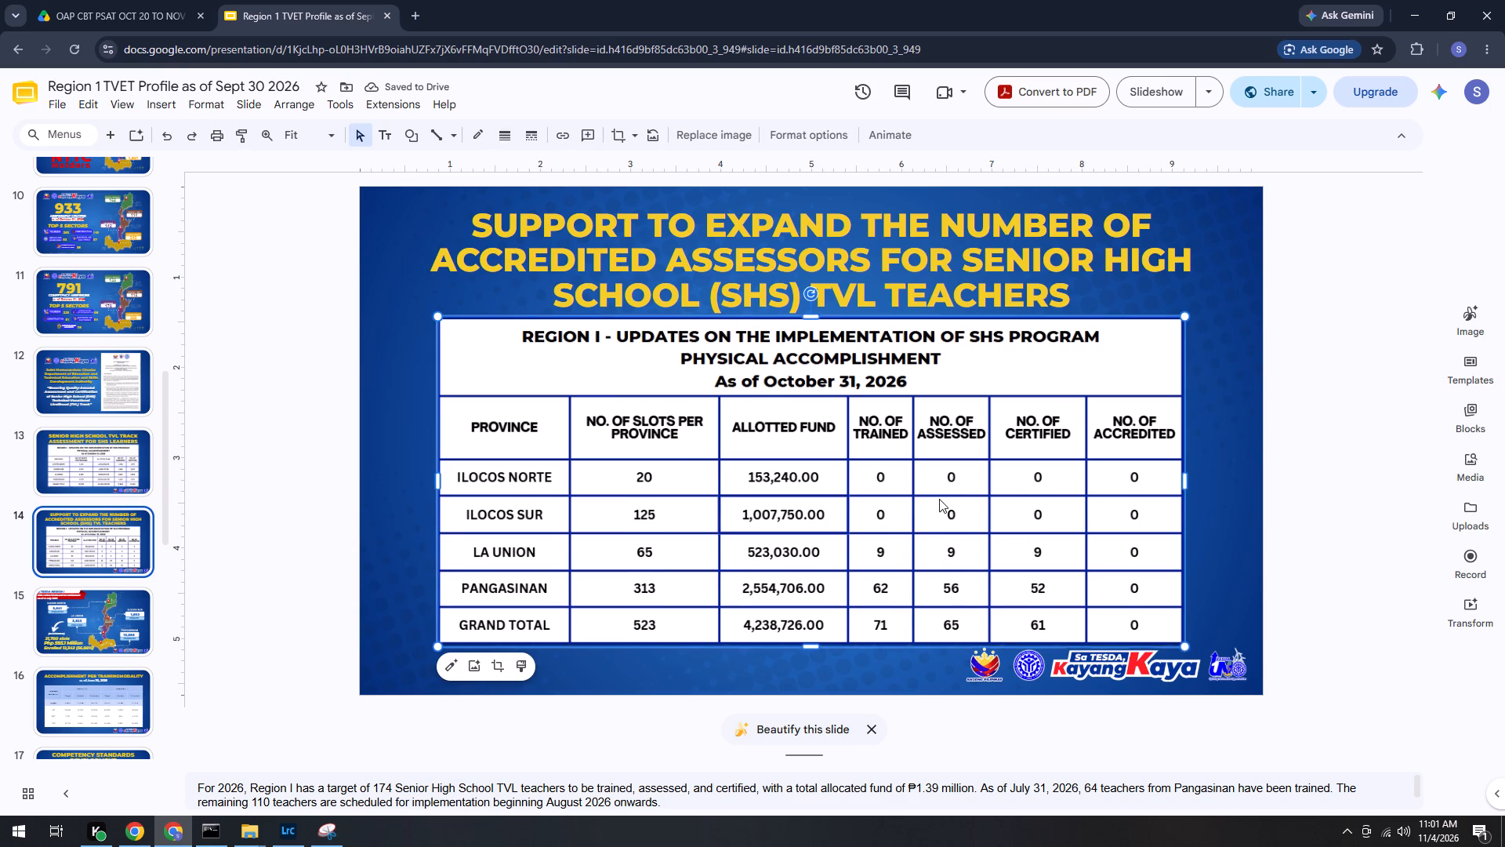
{"action": "key", "text": "Up"}
{"action": "key", "text": "Up"}
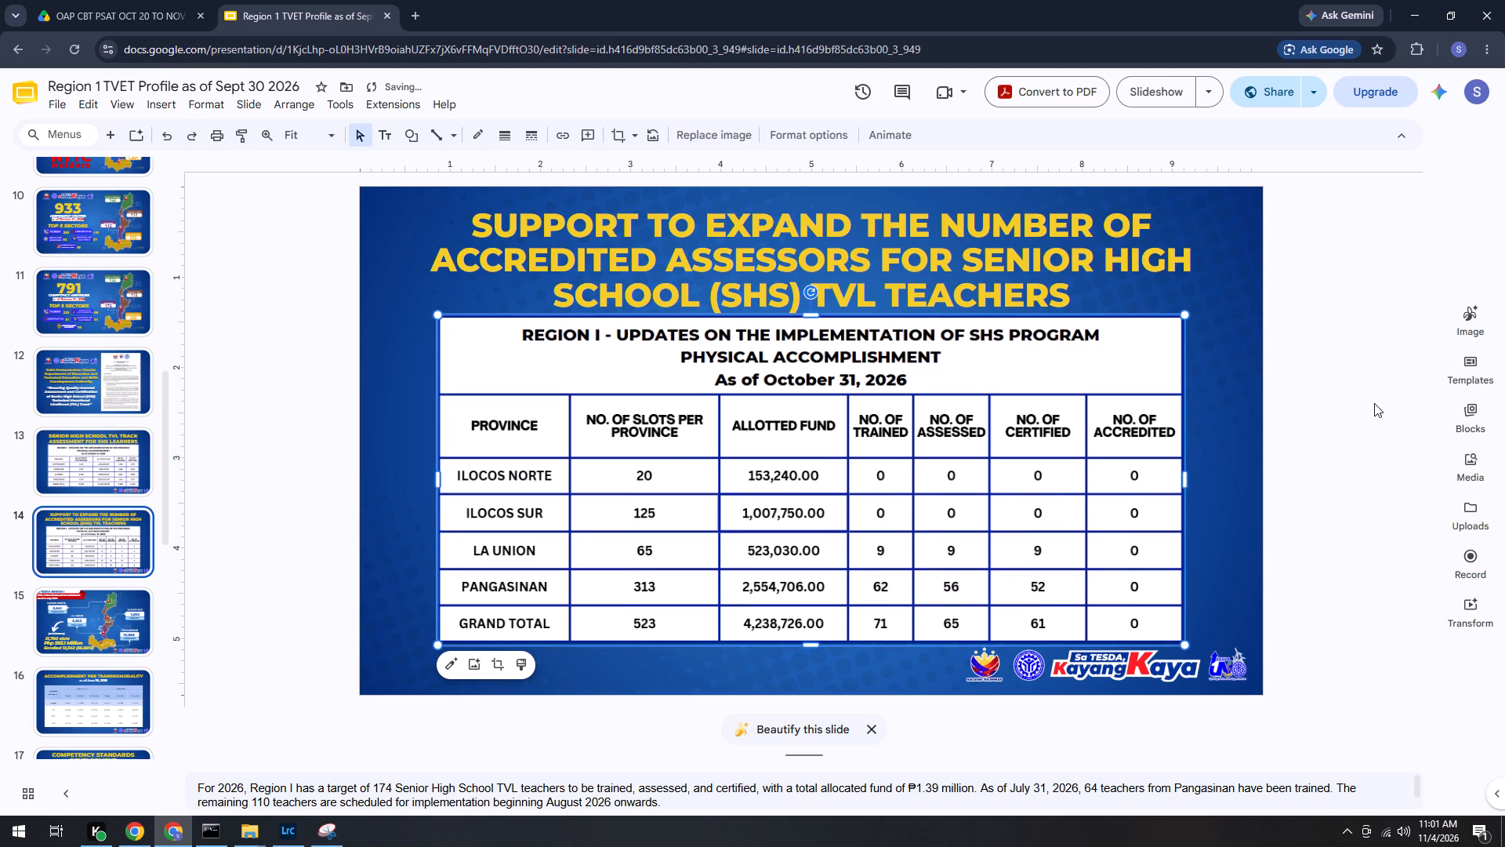
{"action": "left_click", "coordinate": [1374, 403]}
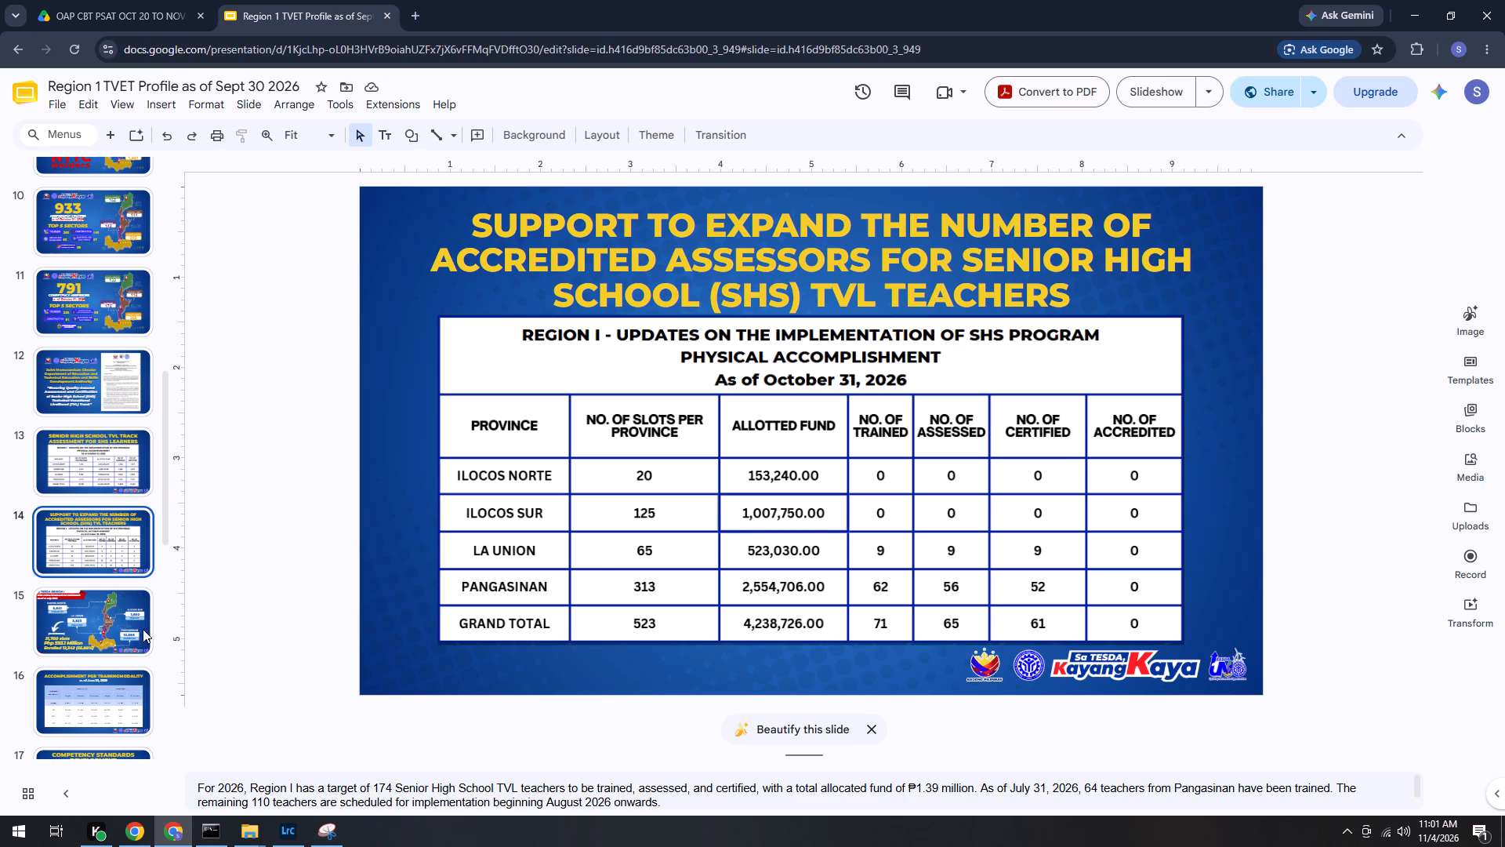
Go back to slide 13, Senior High School TVL Track Assessment for SHS Learners.
{"action": "scroll", "coordinate": [103, 677], "scroll_direction": "down", "scroll_amount": 5}
{"action": "scroll", "coordinate": [103, 677], "scroll_direction": "up", "scroll_amount": 3}
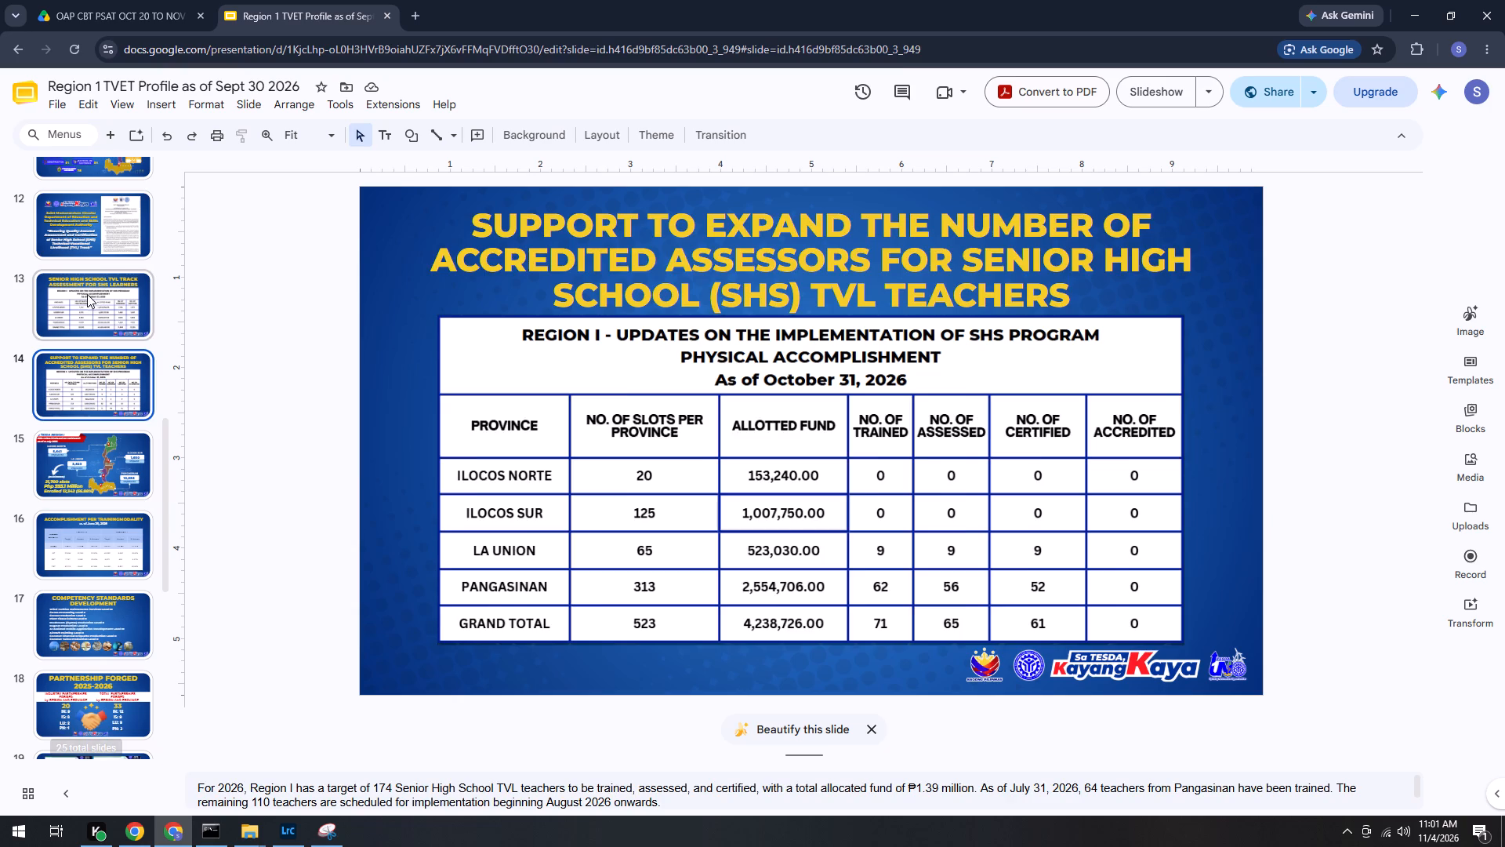
{"action": "left_click", "coordinate": [87, 293]}
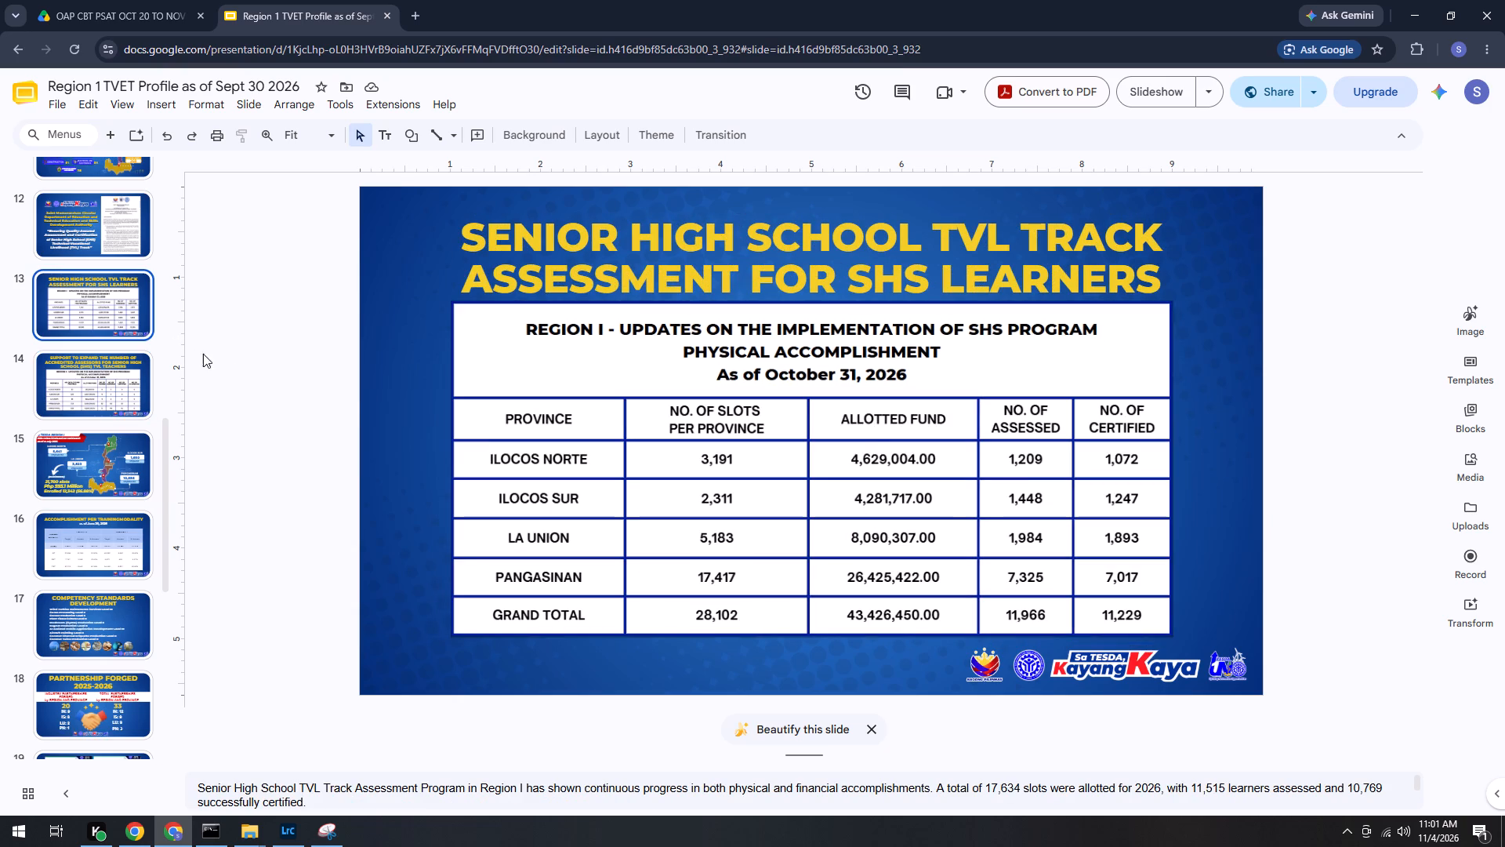
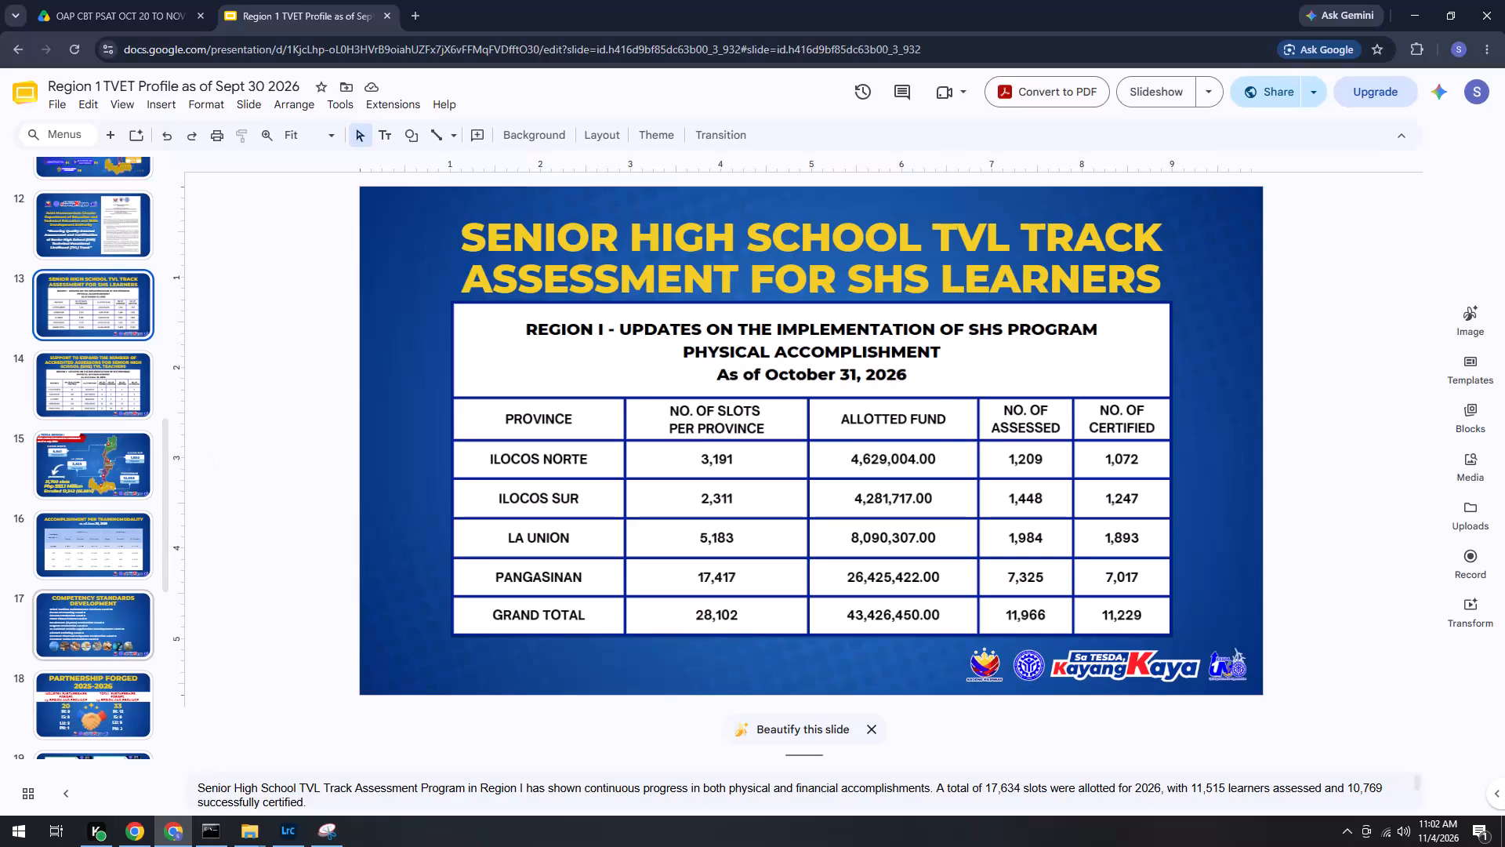
Close the Snipping Tool and discard the captured table snip without saving it.
{"action": "left_click", "coordinate": [209, 846]}
{"action": "left_click", "coordinate": [328, 843]}
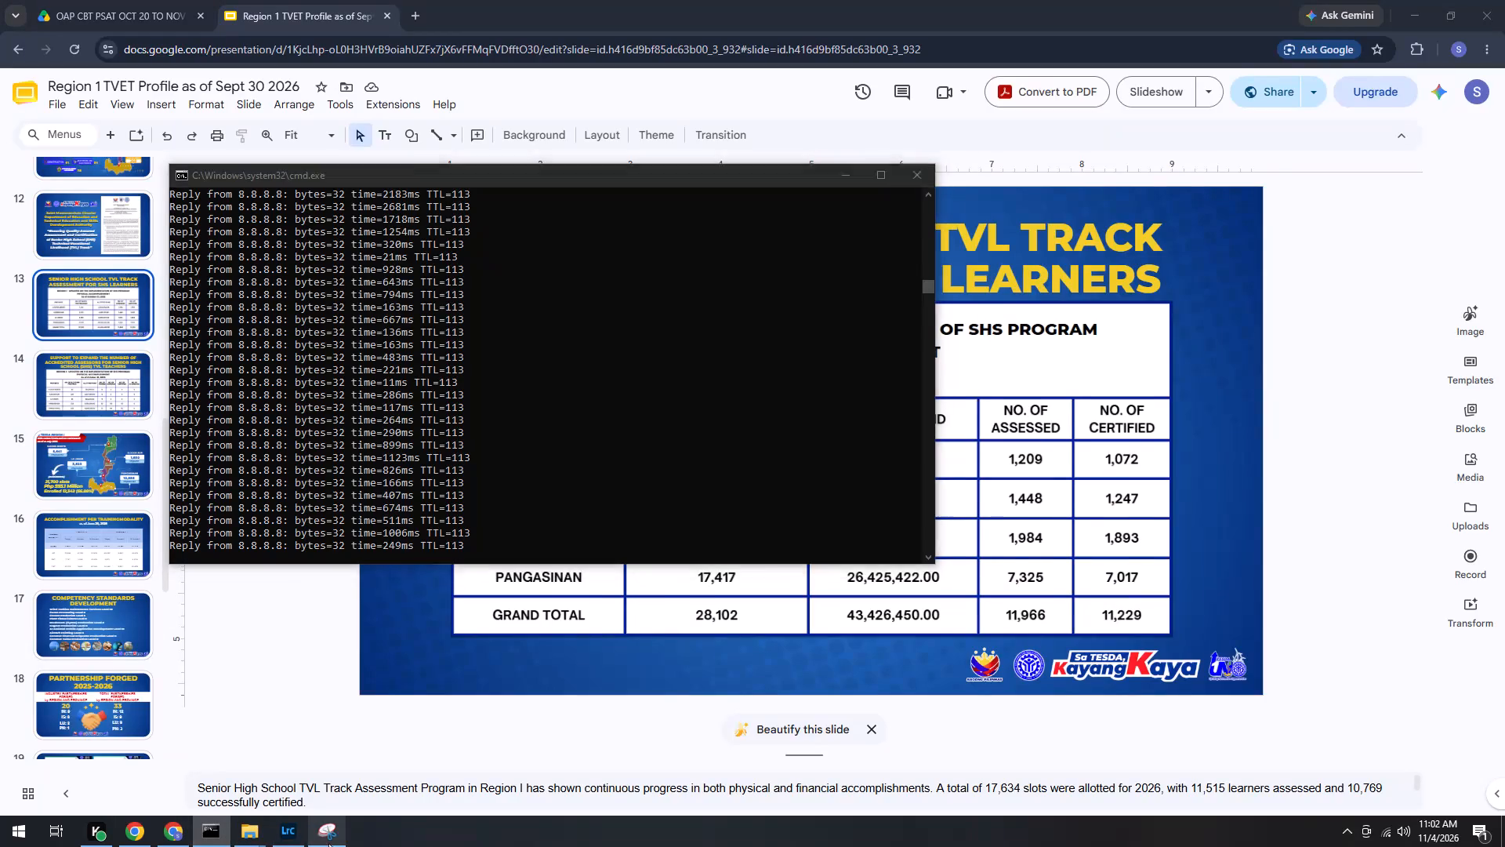
{"action": "left_click", "coordinate": [1241, 153]}
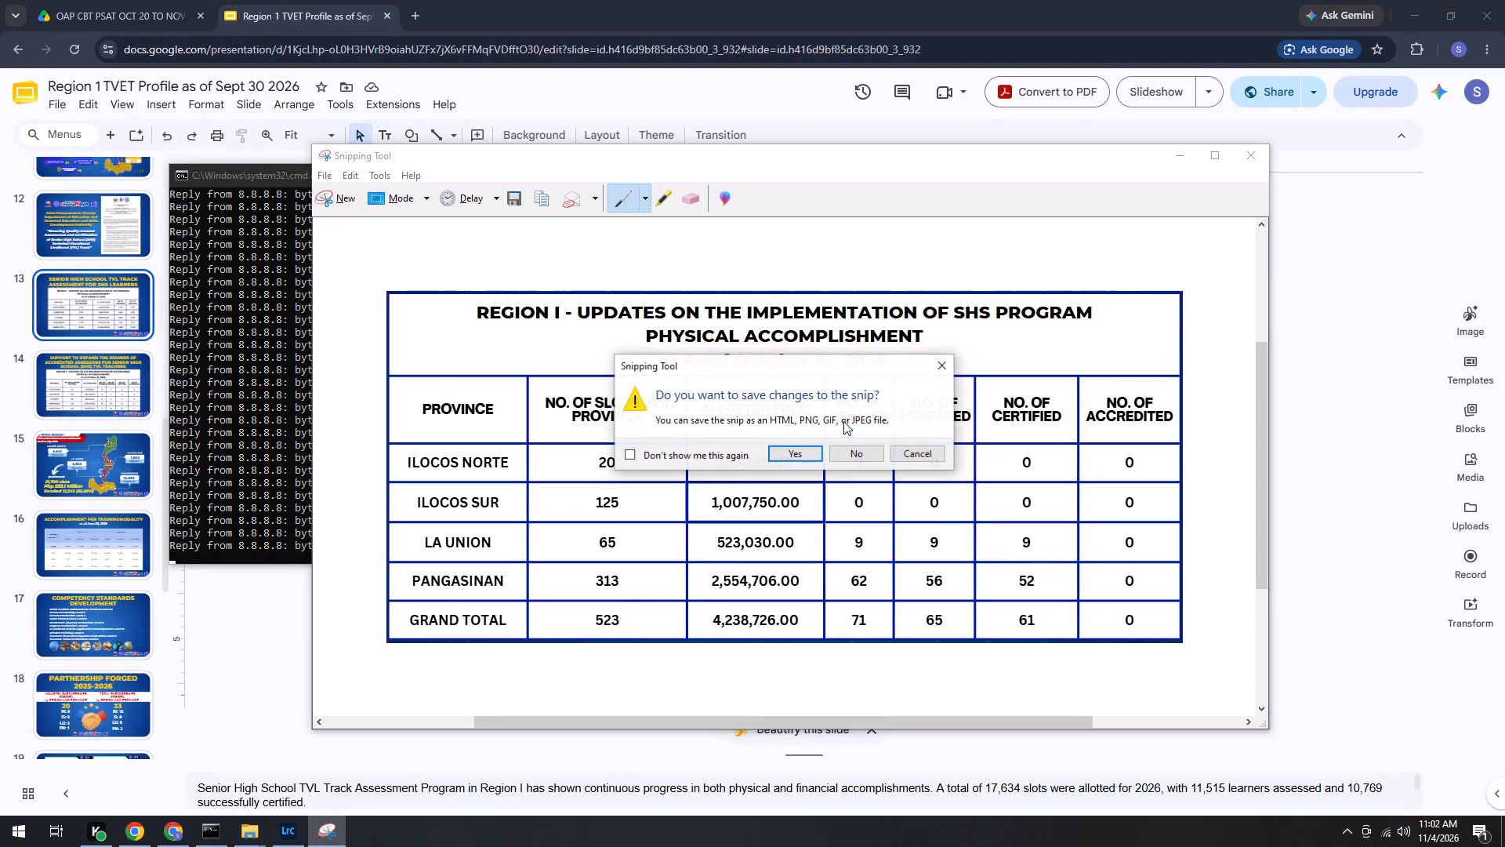